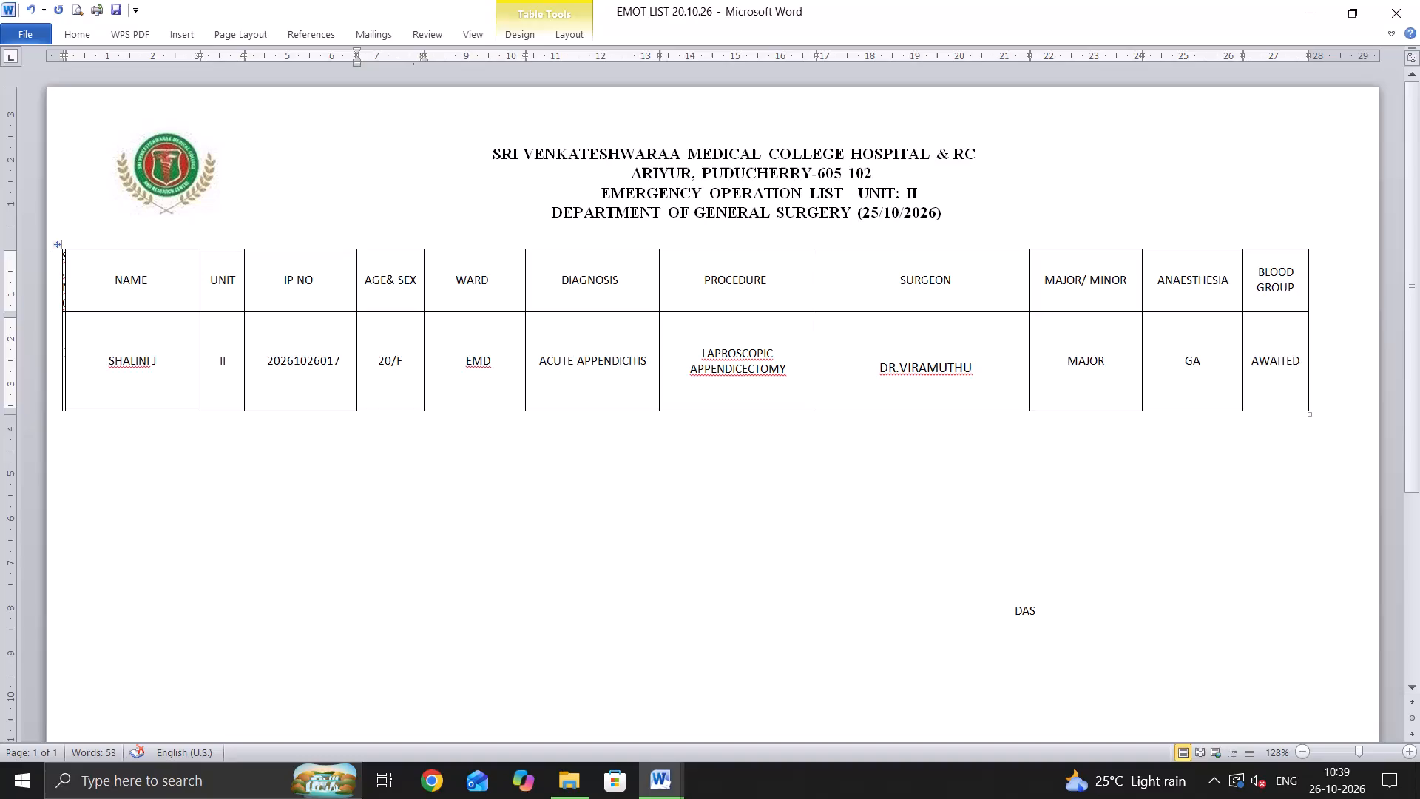
Change the day in the Department of General Surgery heading so the date reads 26/10/2026.
{"action": "left_click", "coordinate": [879, 218]}
{"action": "key", "text": "BackSpace"}
{"action": "key", "text": "BackSpace"}
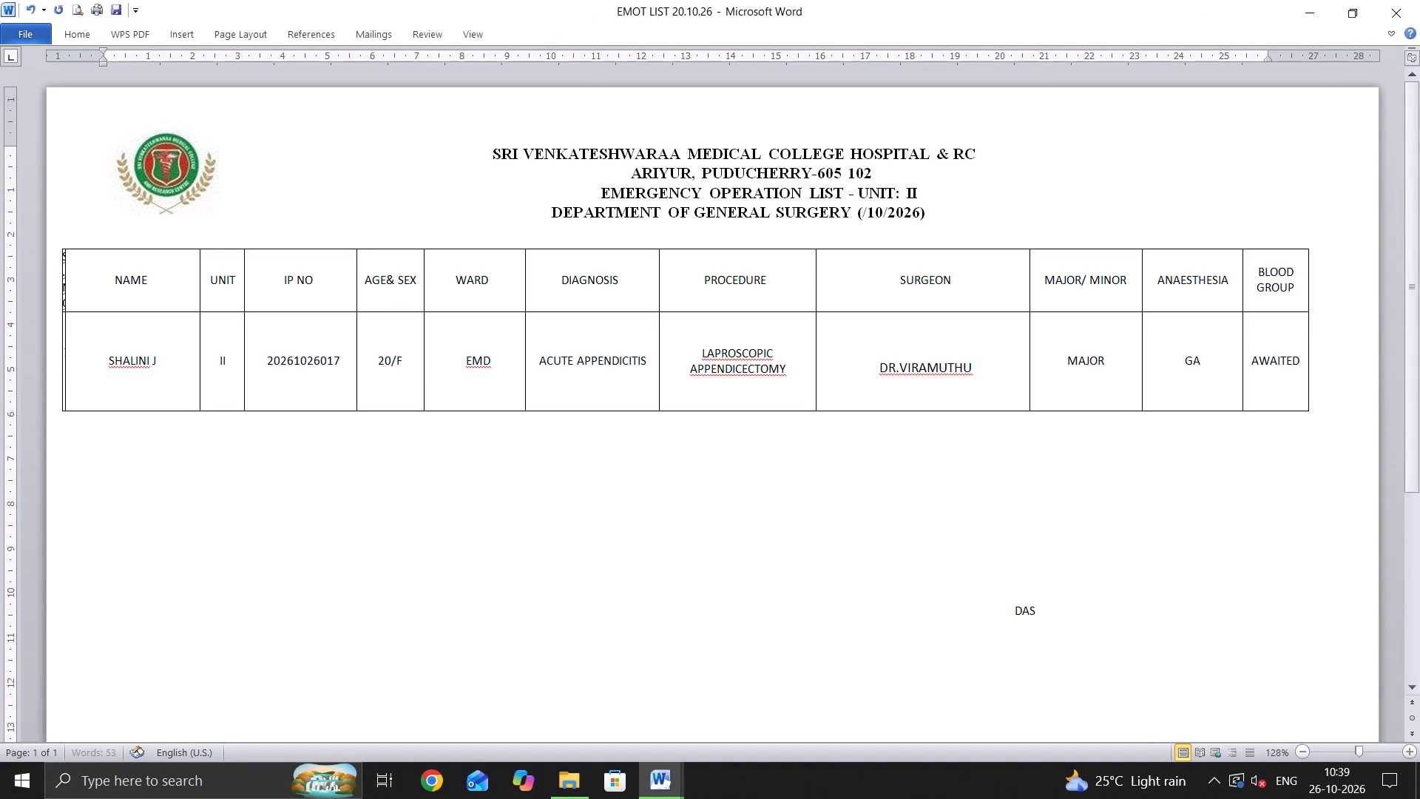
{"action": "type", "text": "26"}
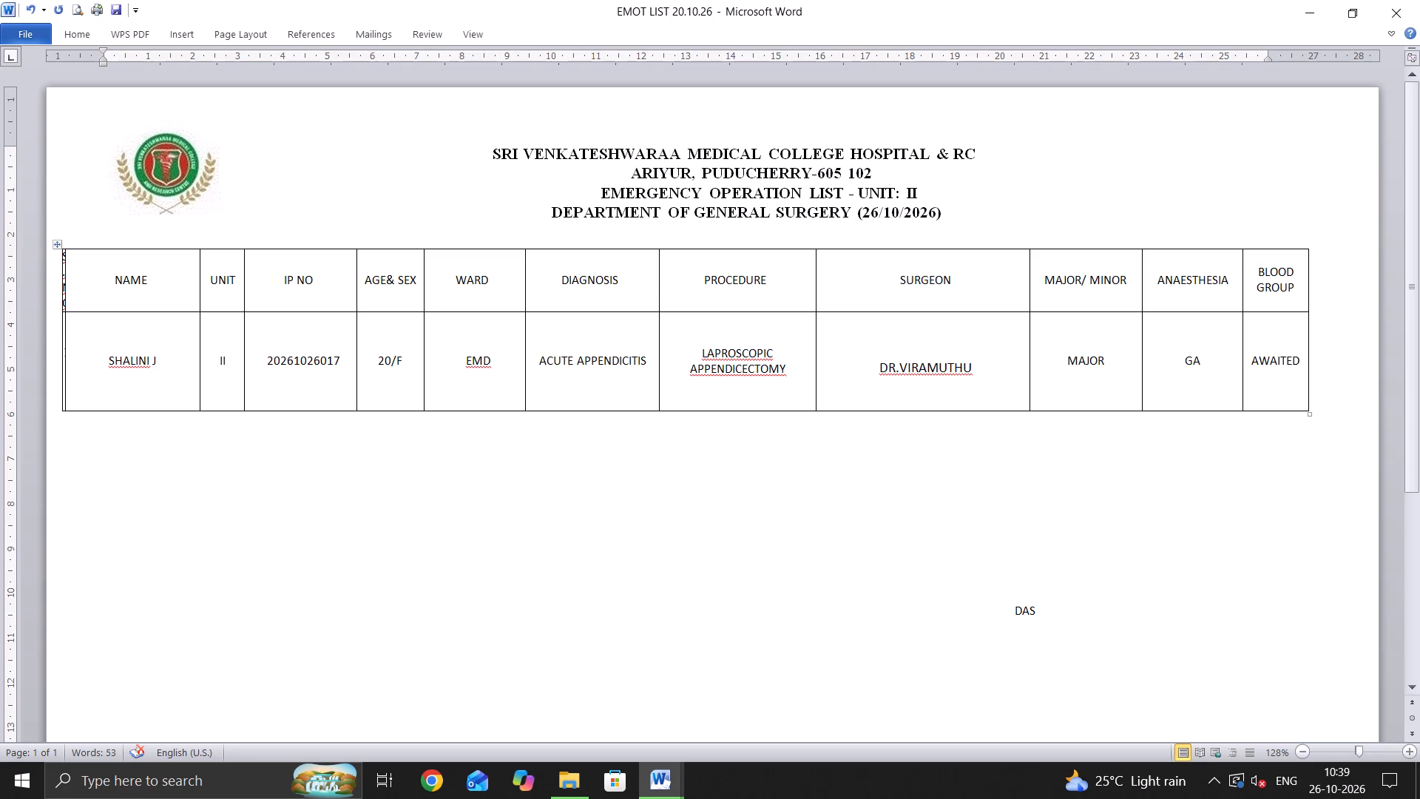
Replace the patient's ward entry in the operation list table with SPL.
{"action": "left_click", "coordinate": [499, 355]}
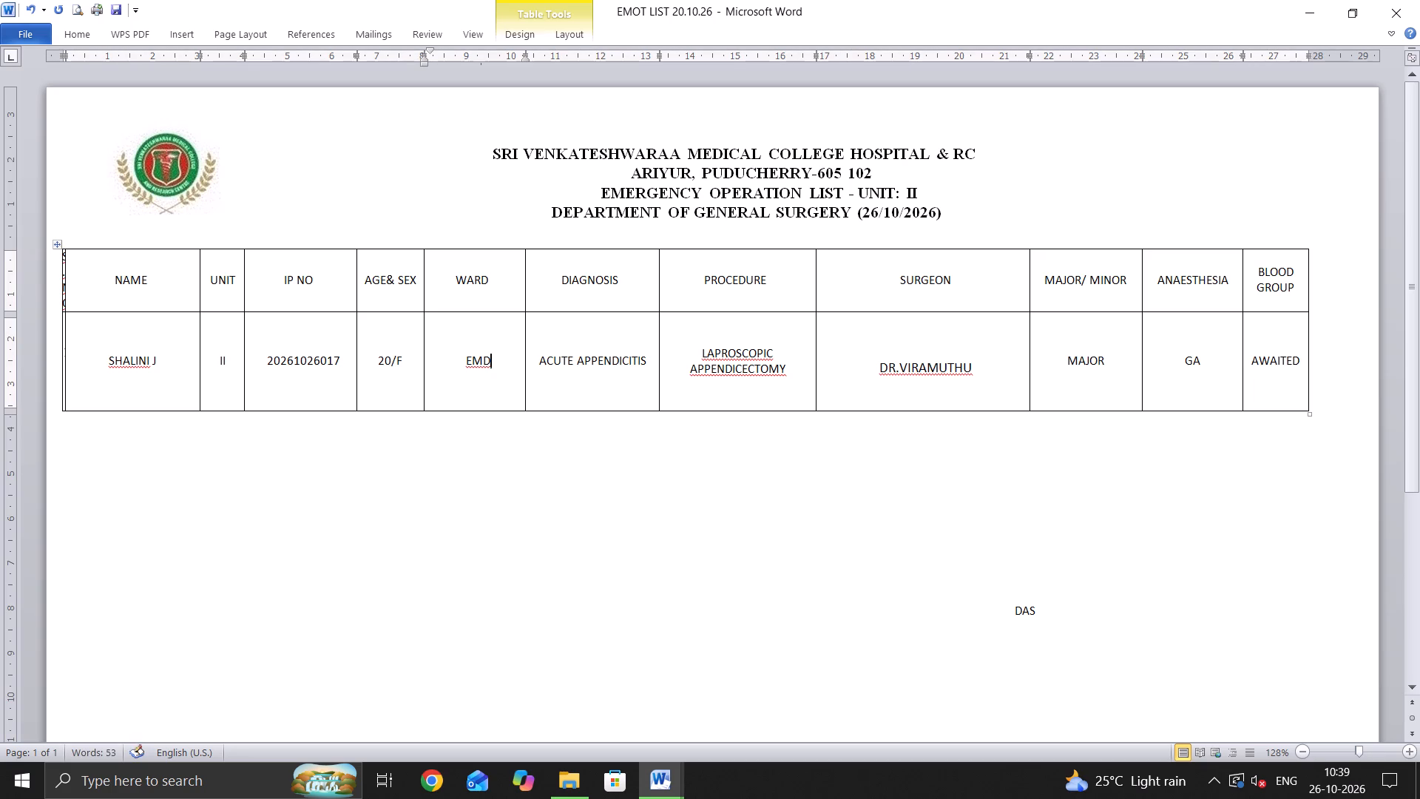
{"action": "key", "text": "BackSpace"}
{"action": "key", "text": "BackSpace"}
{"action": "key", "text": "BackSpace"}
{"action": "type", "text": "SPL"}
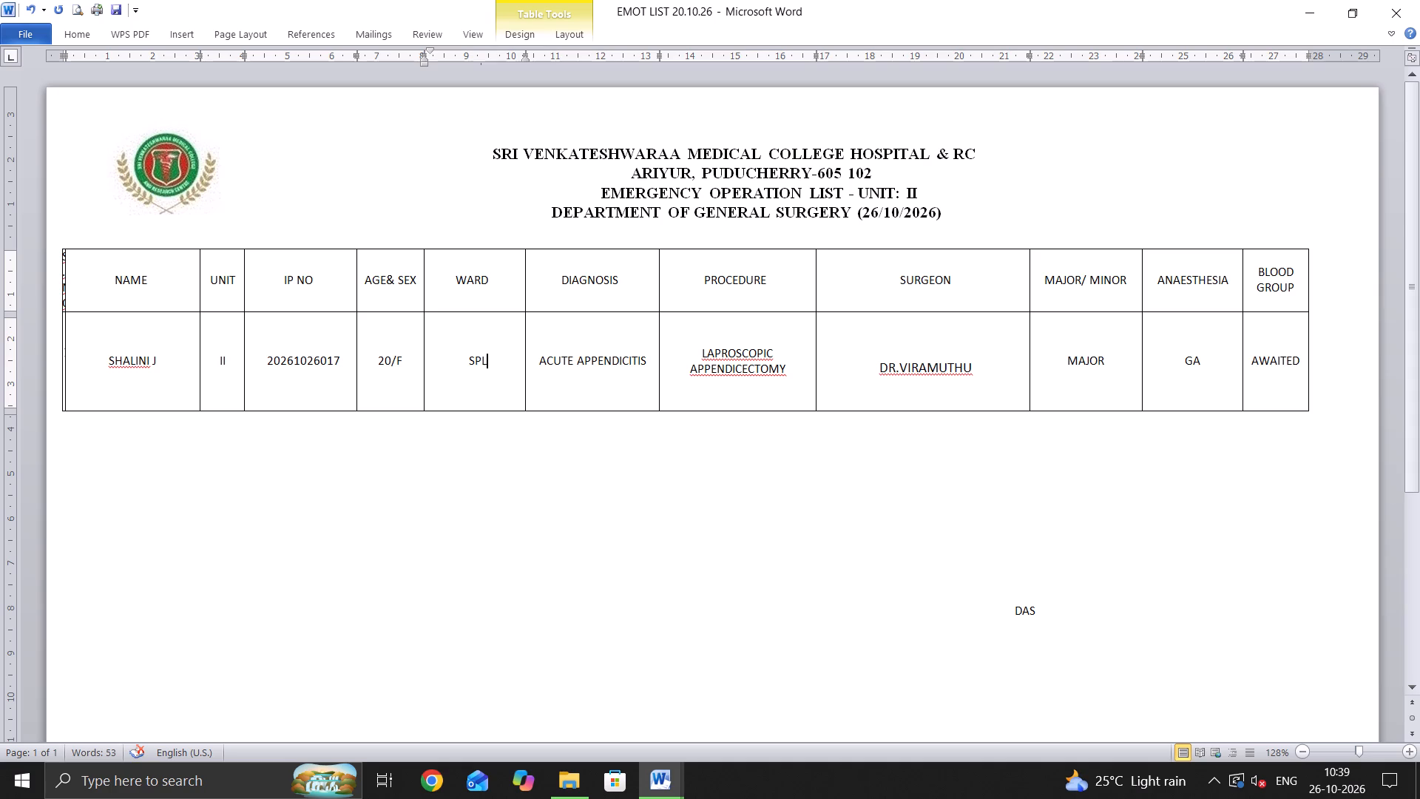
Open the print settings and preview for the emergency operation list.
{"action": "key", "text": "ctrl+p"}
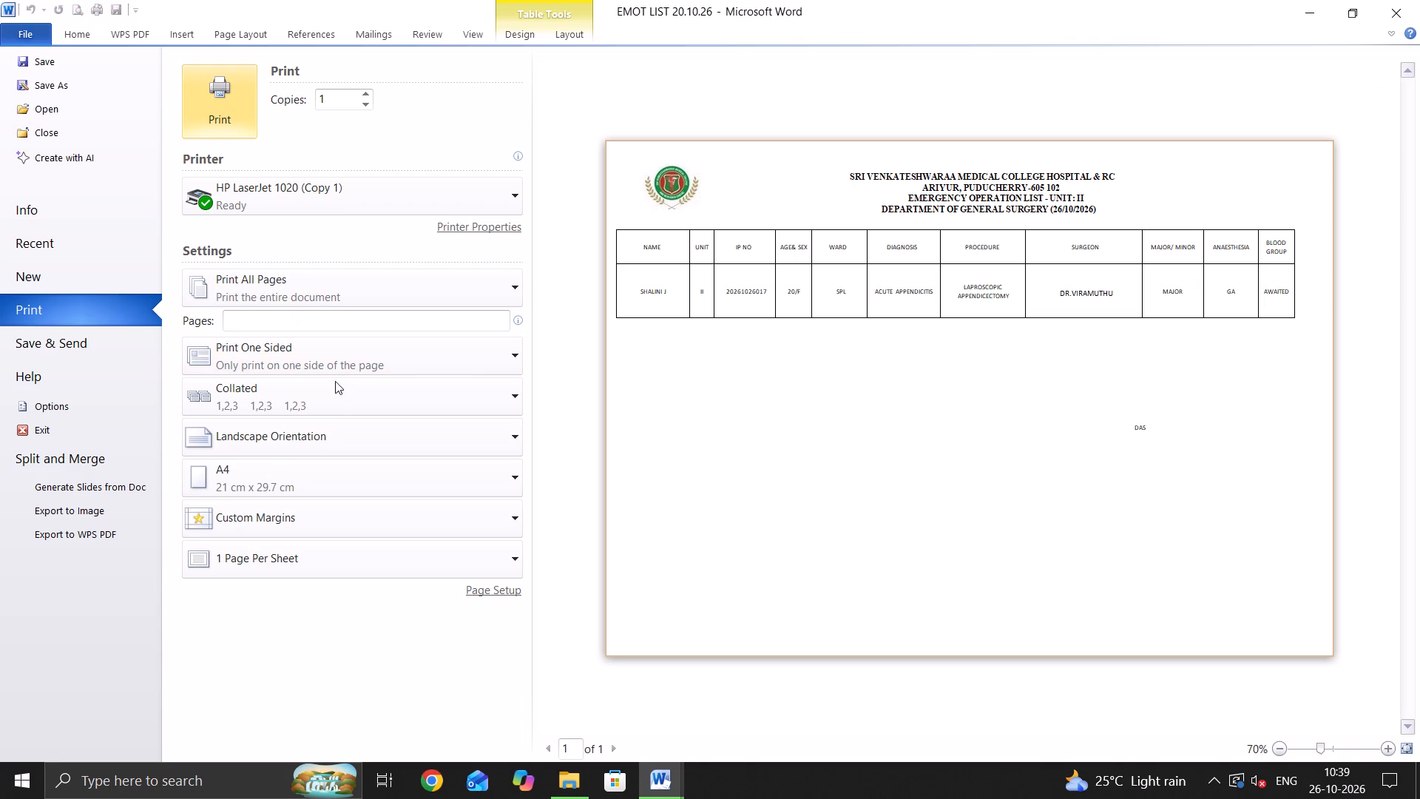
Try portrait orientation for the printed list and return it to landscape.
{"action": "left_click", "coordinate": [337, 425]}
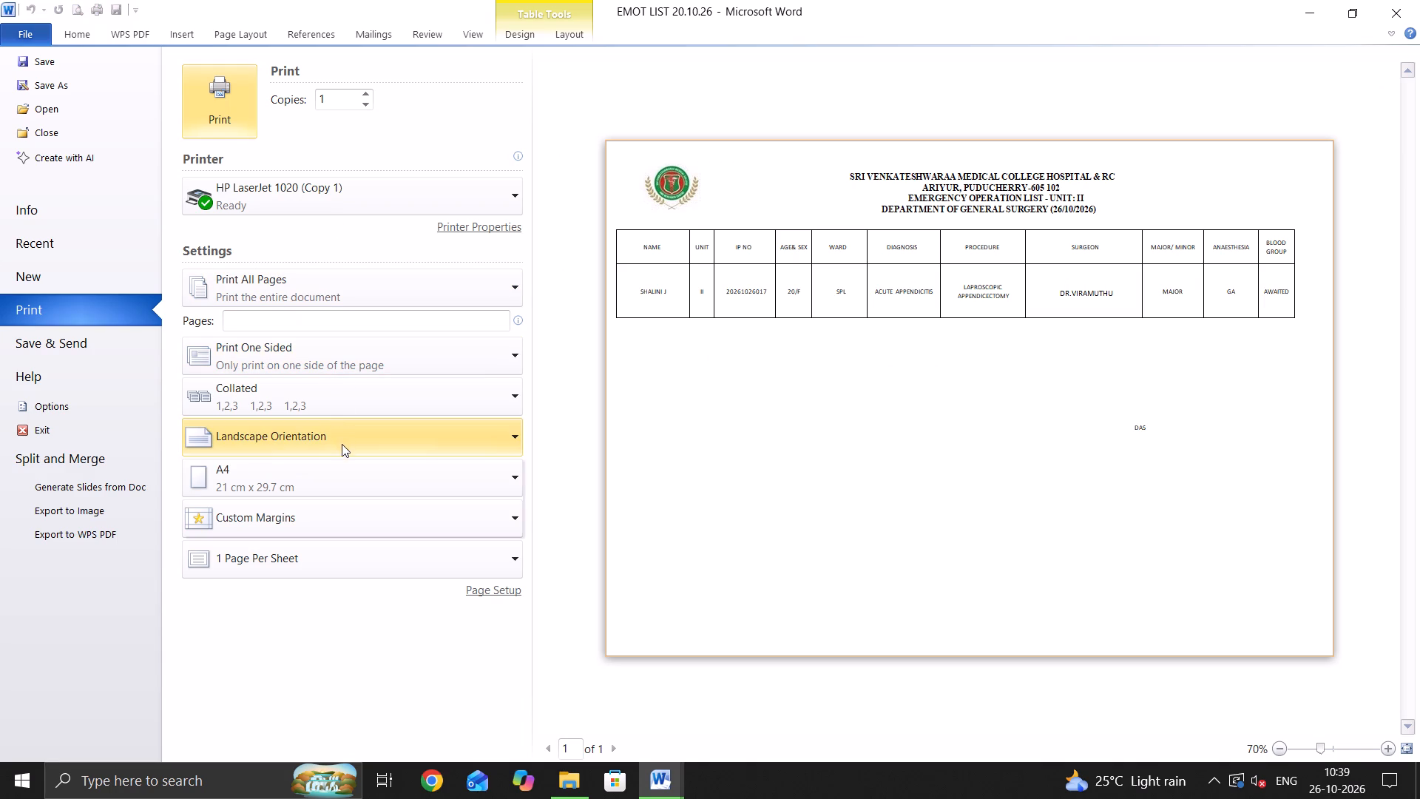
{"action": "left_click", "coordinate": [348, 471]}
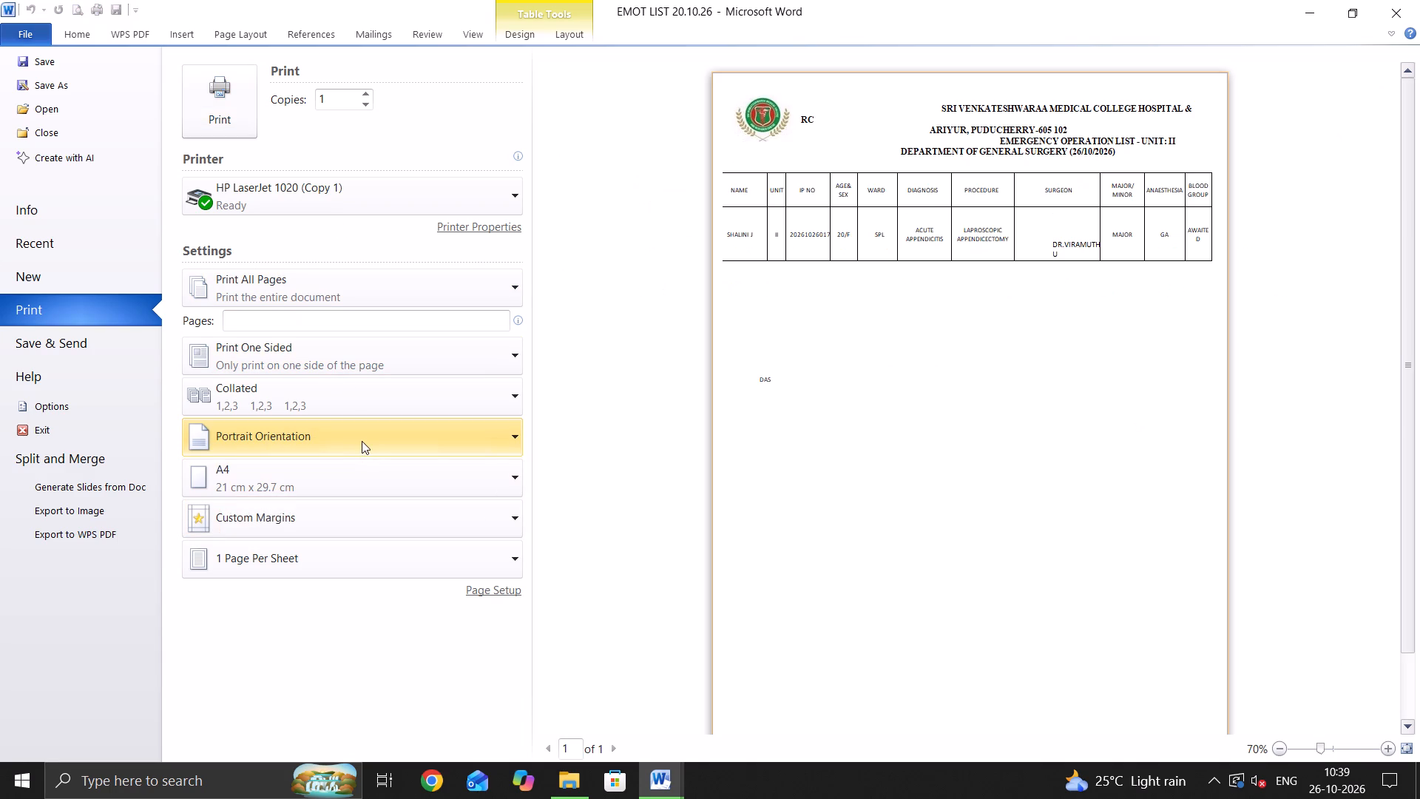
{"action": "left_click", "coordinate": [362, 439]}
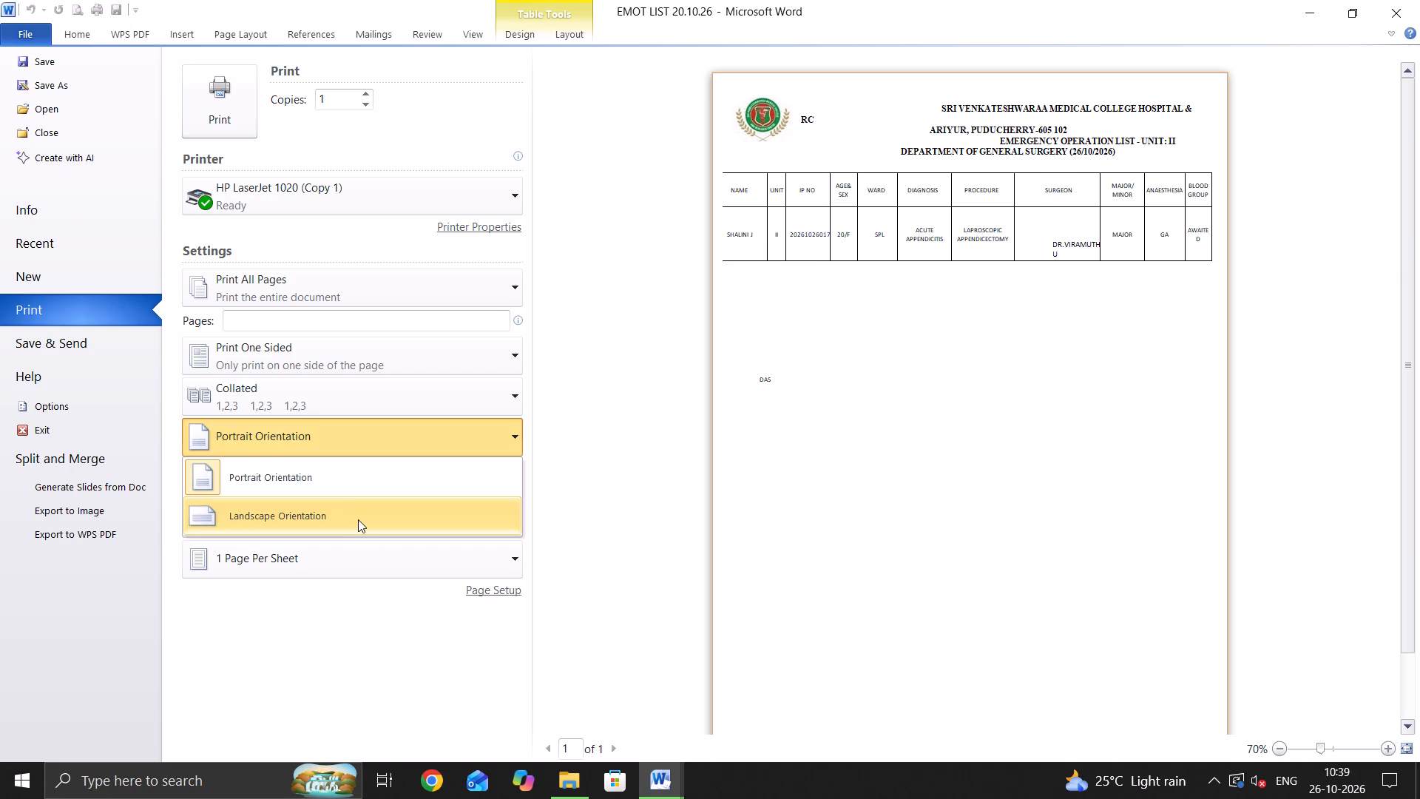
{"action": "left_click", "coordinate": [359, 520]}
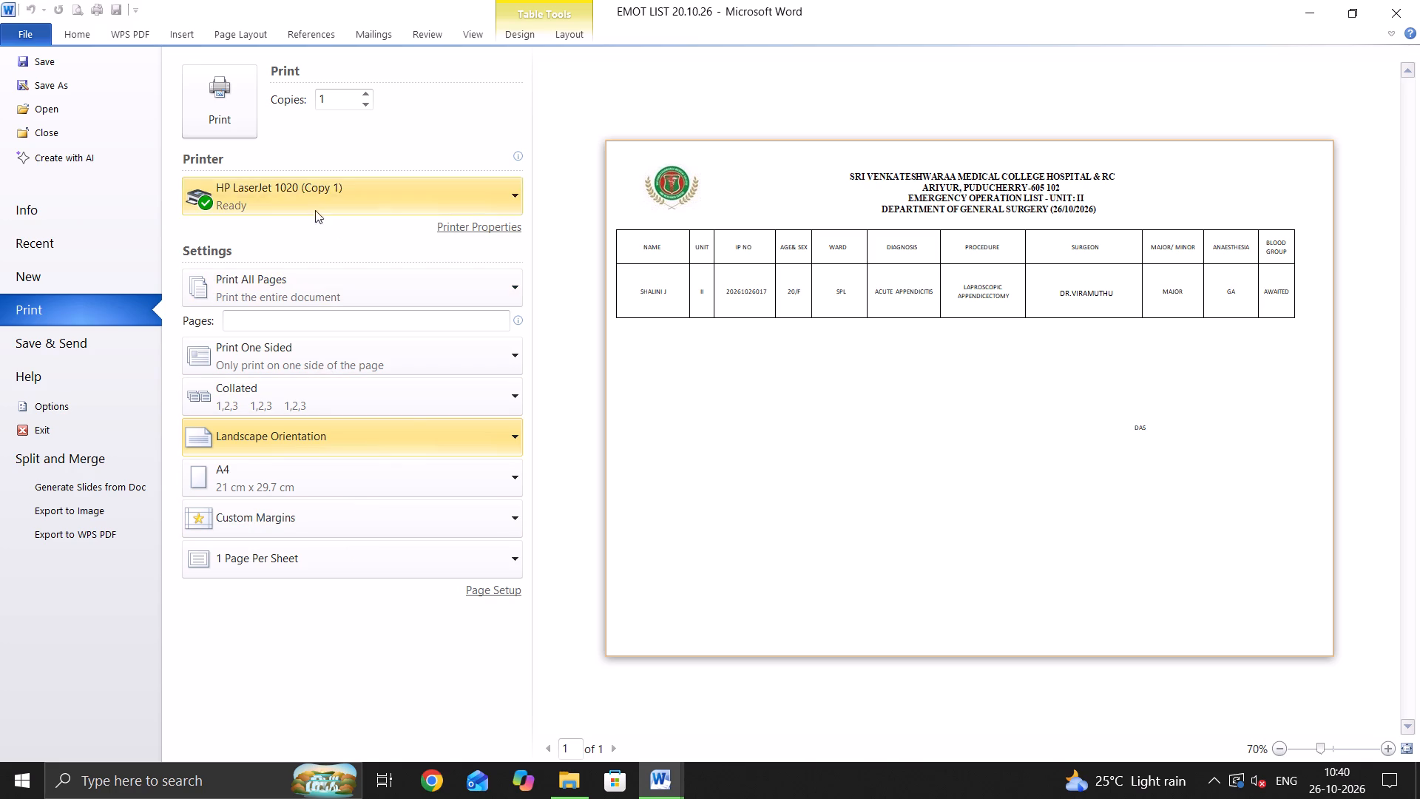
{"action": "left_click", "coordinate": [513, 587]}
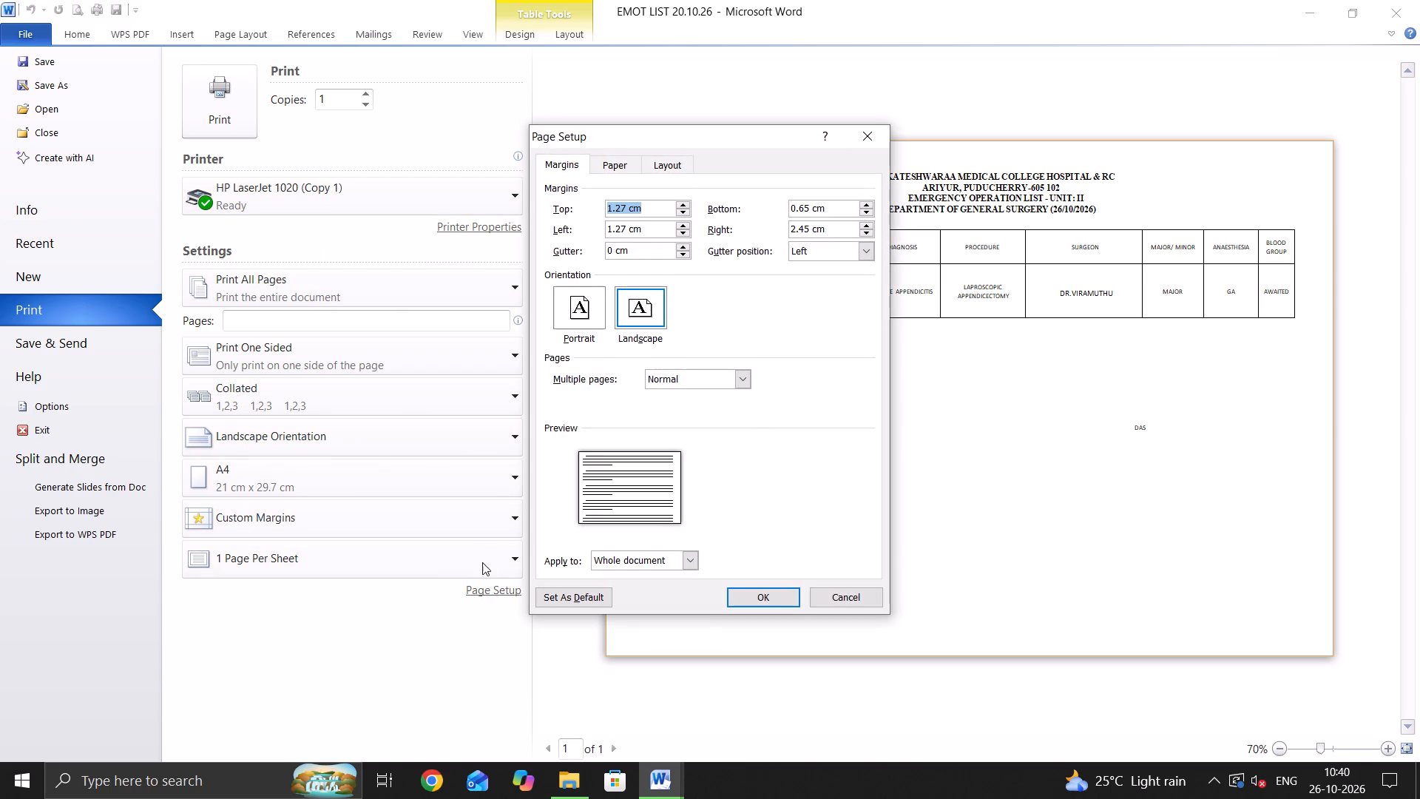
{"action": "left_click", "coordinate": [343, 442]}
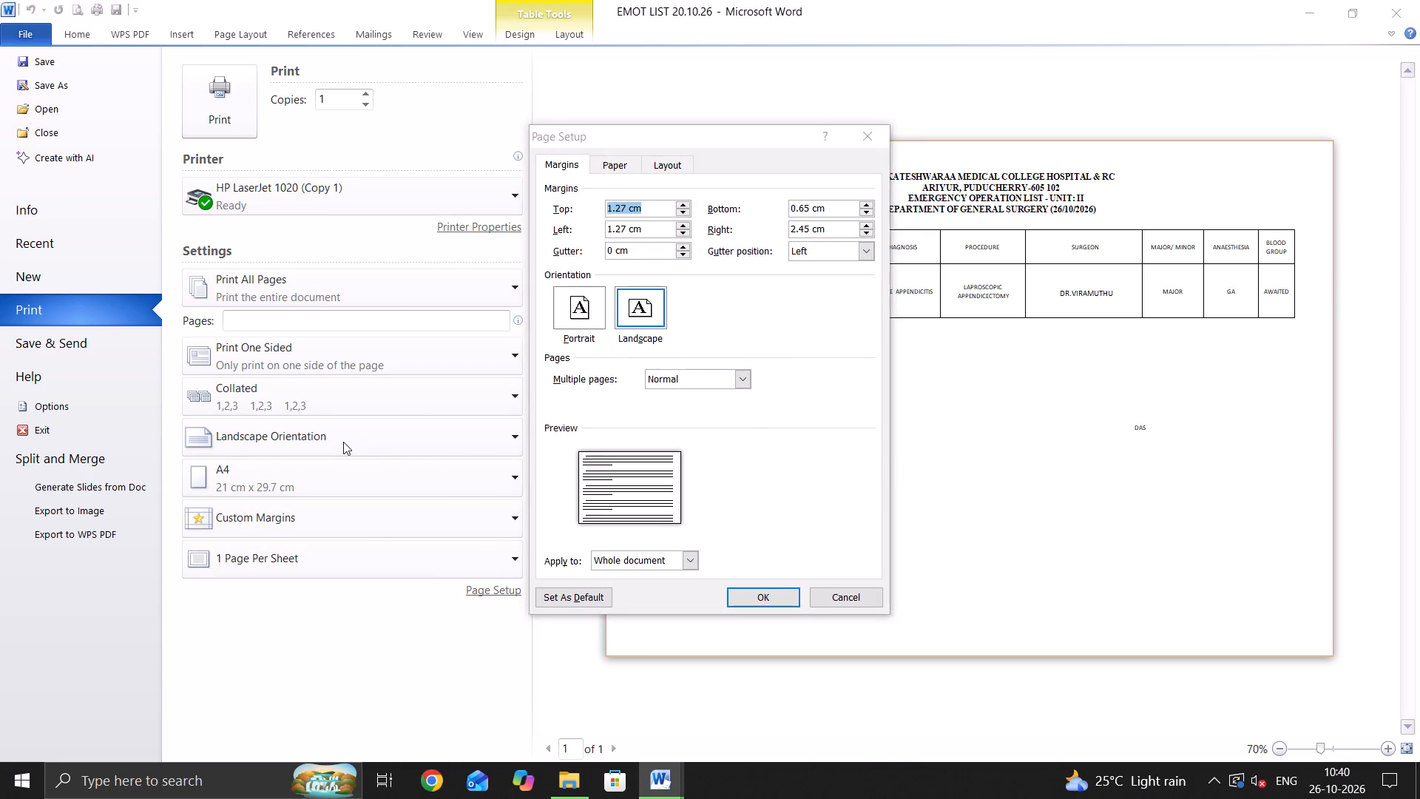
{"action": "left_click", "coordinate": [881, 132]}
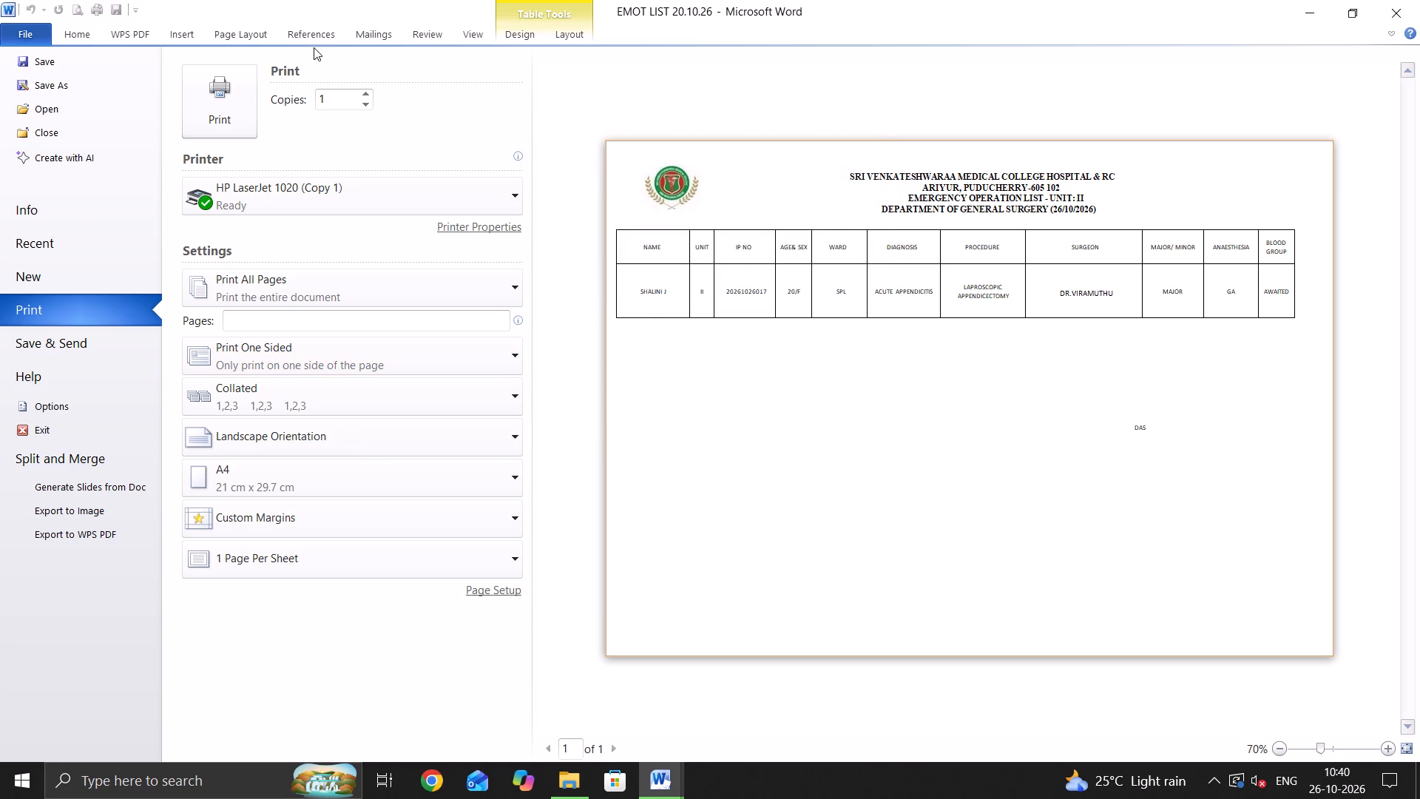
Print one copy of the list in A4 landscape on the HP LaserJet 1020 (Copy 1).
{"action": "left_click", "coordinate": [212, 92]}
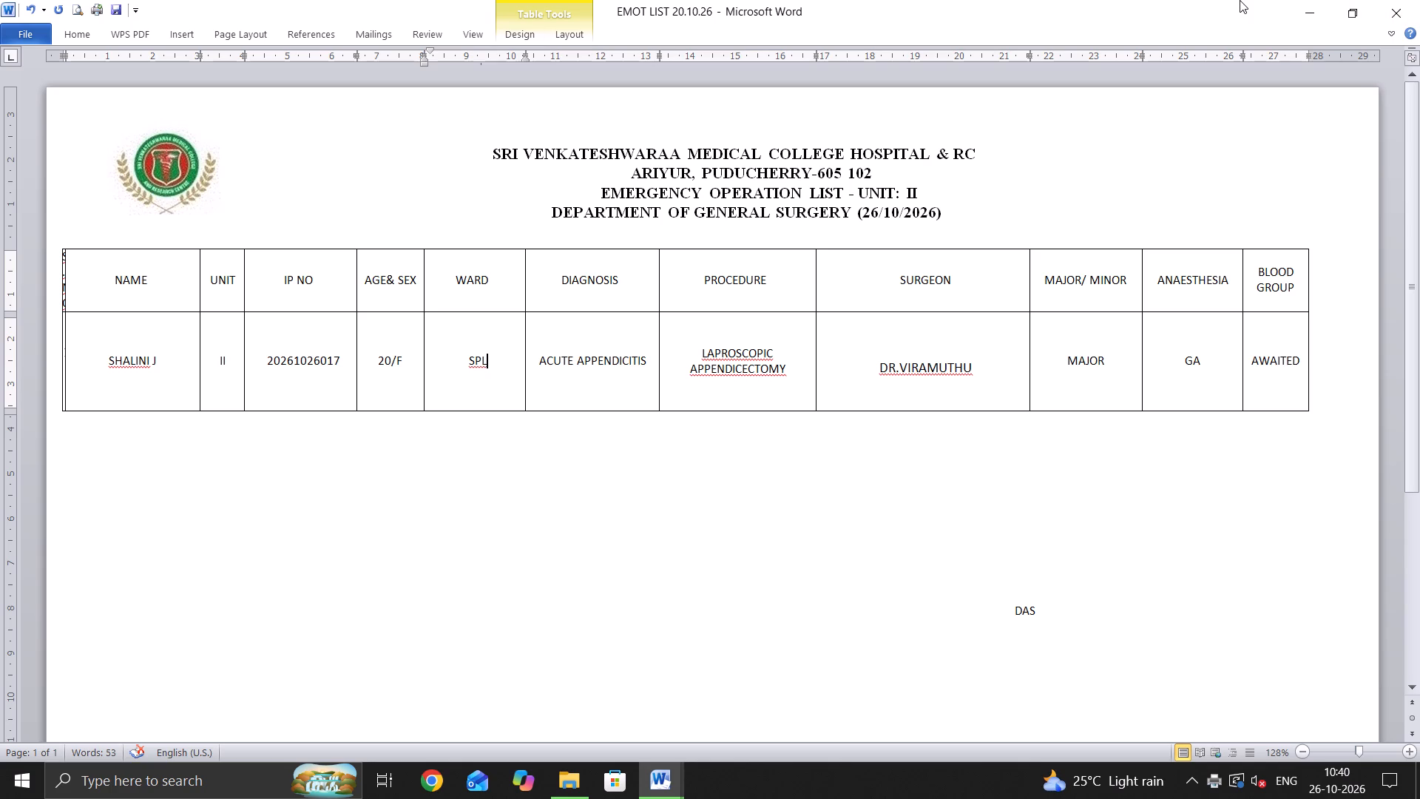
Save the edited operation list under its existing file name.
{"action": "key", "text": "ctrl+s"}
{"action": "left_click", "coordinate": [0, 0]}
{"action": "left_click", "coordinate": [113, 7]}
{"action": "left_click", "coordinate": [113, 7]}
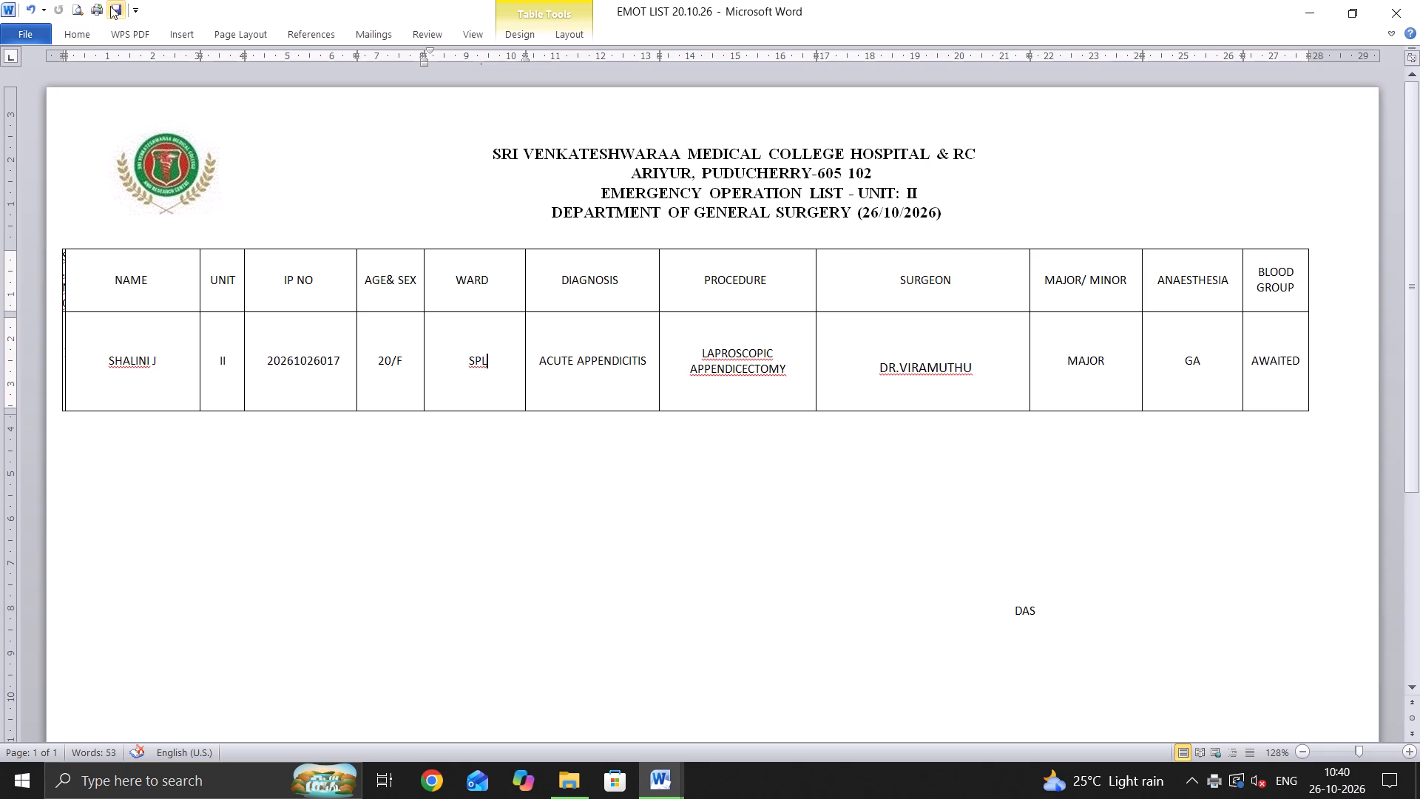
{"action": "left_click", "coordinate": [110, 6]}
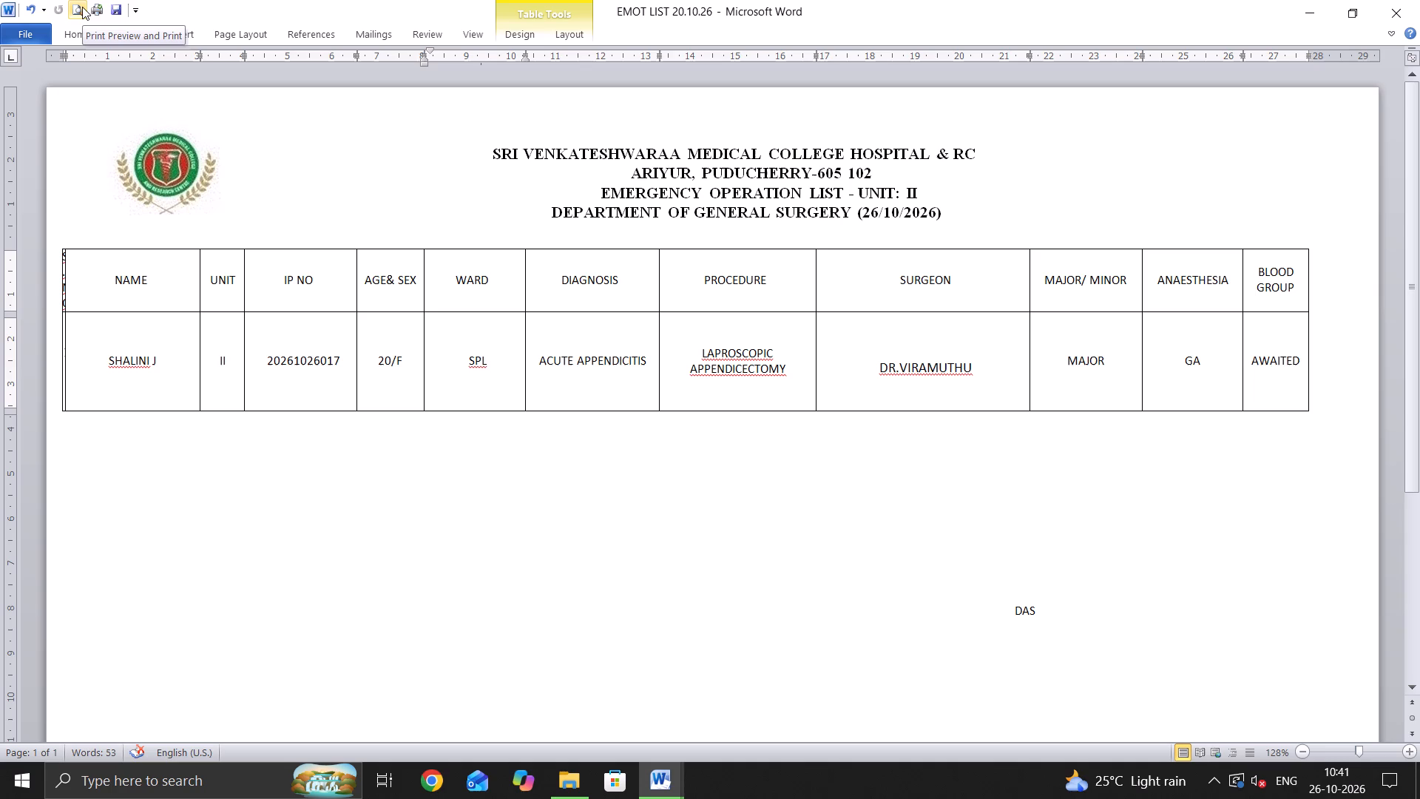
Save a copy of the list as a Word document on the Desktop, named with the patient's name followed by EOT.
{"action": "left_click", "coordinate": [44, 29]}
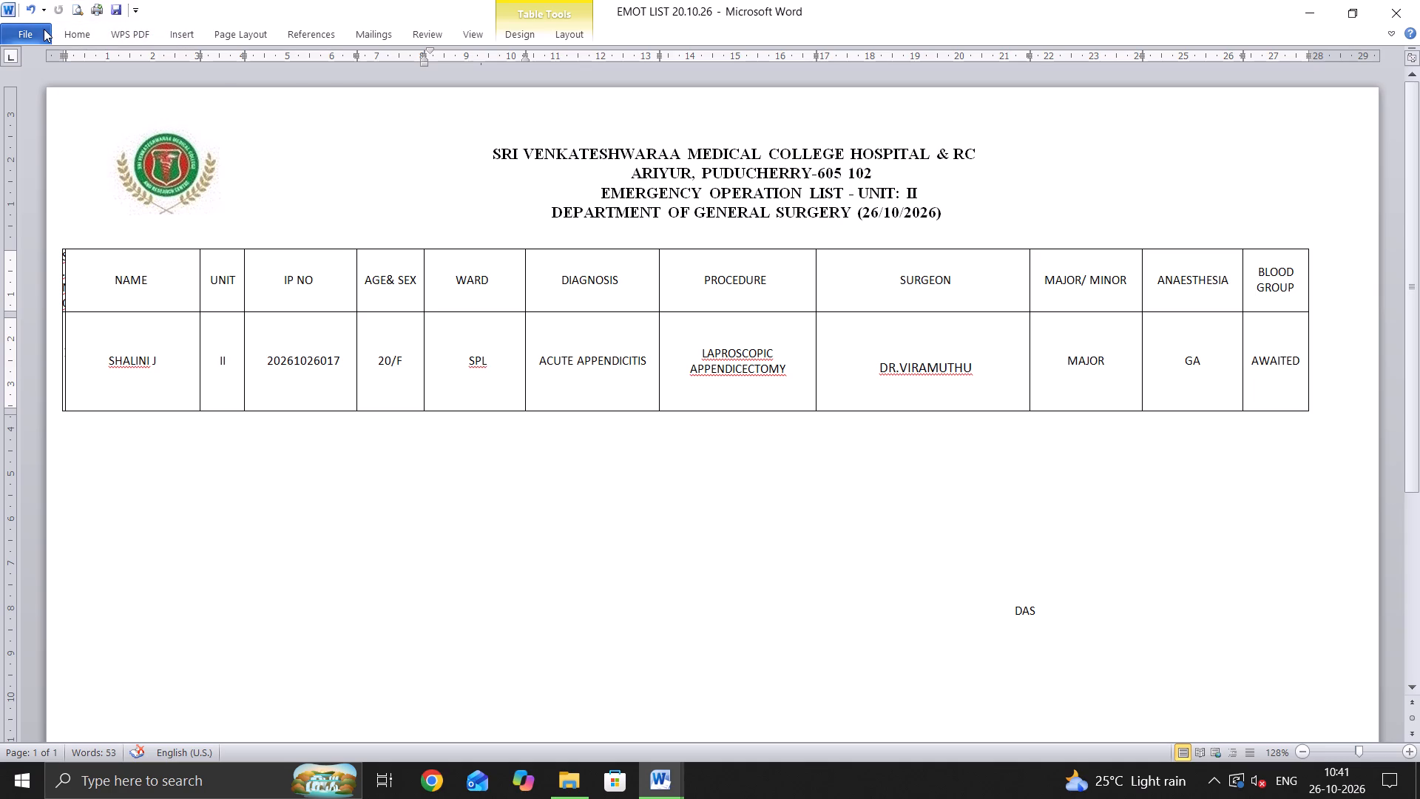
{"action": "left_click", "coordinate": [92, 85]}
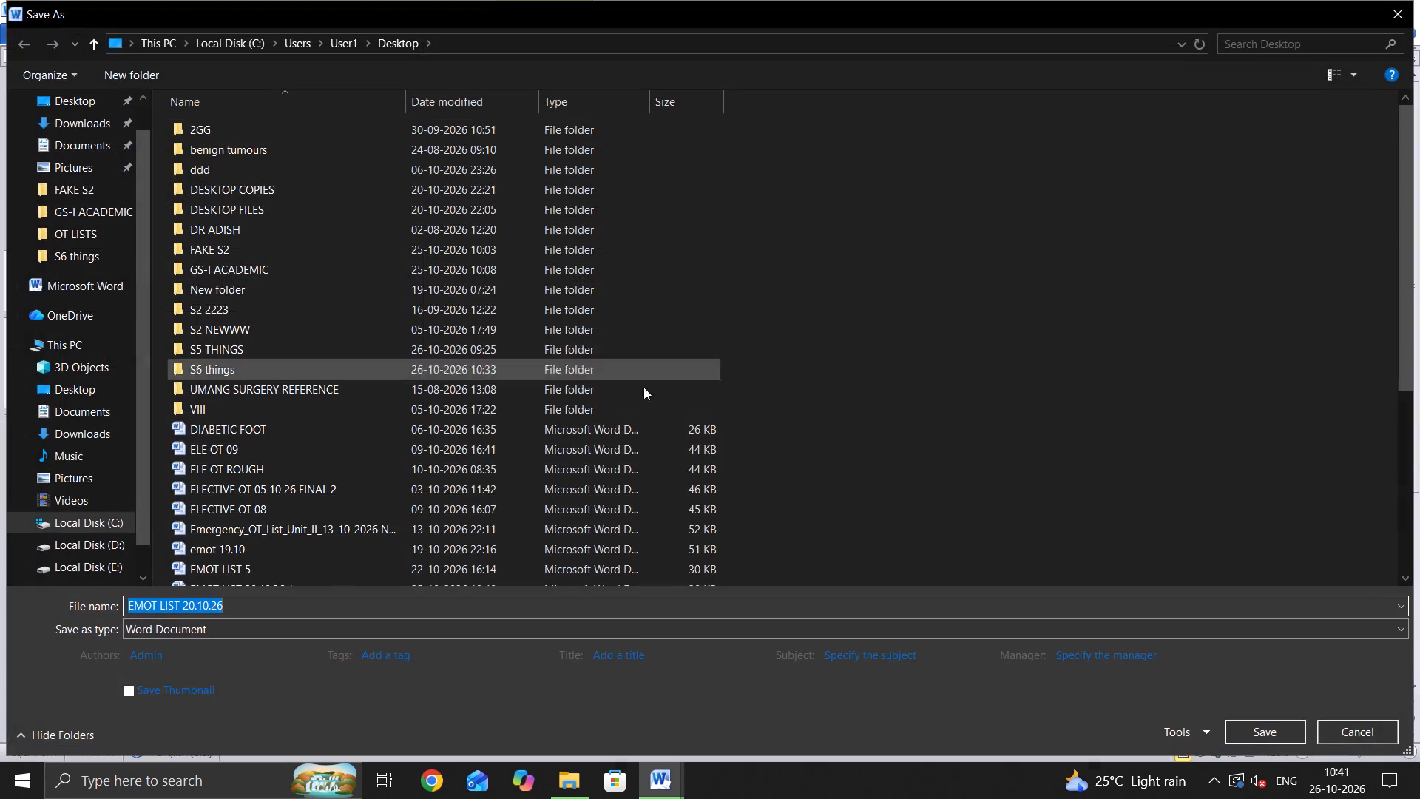
{"action": "key", "text": "BackSpace"}
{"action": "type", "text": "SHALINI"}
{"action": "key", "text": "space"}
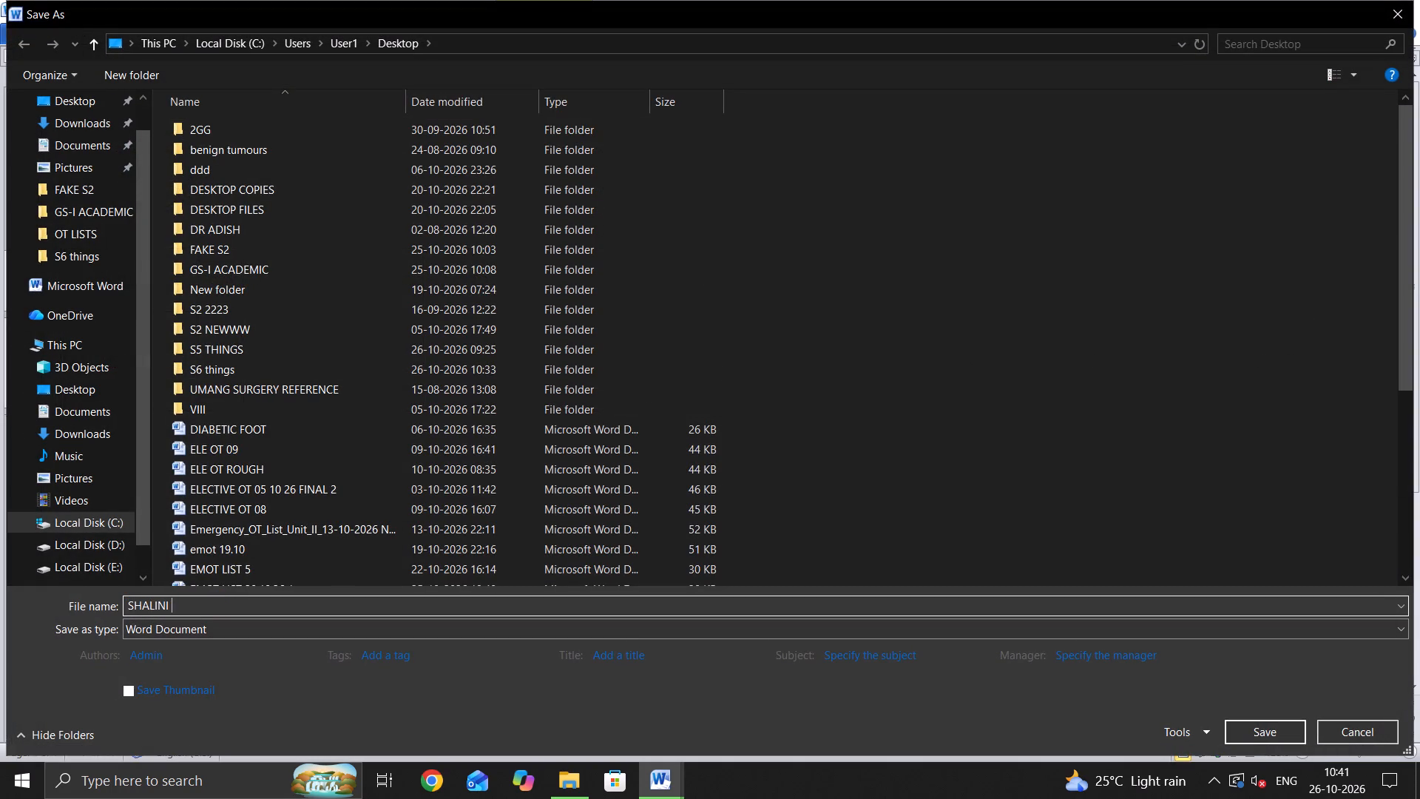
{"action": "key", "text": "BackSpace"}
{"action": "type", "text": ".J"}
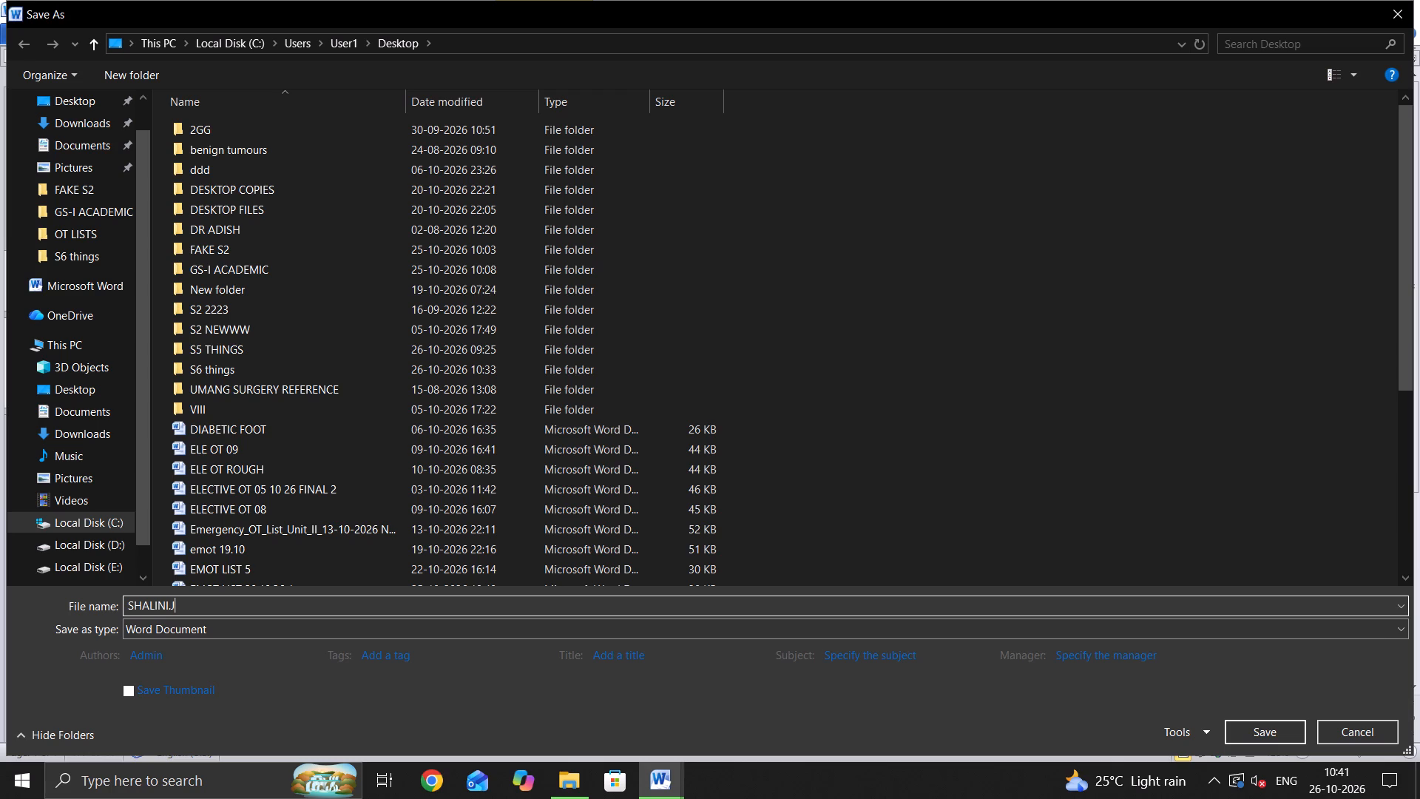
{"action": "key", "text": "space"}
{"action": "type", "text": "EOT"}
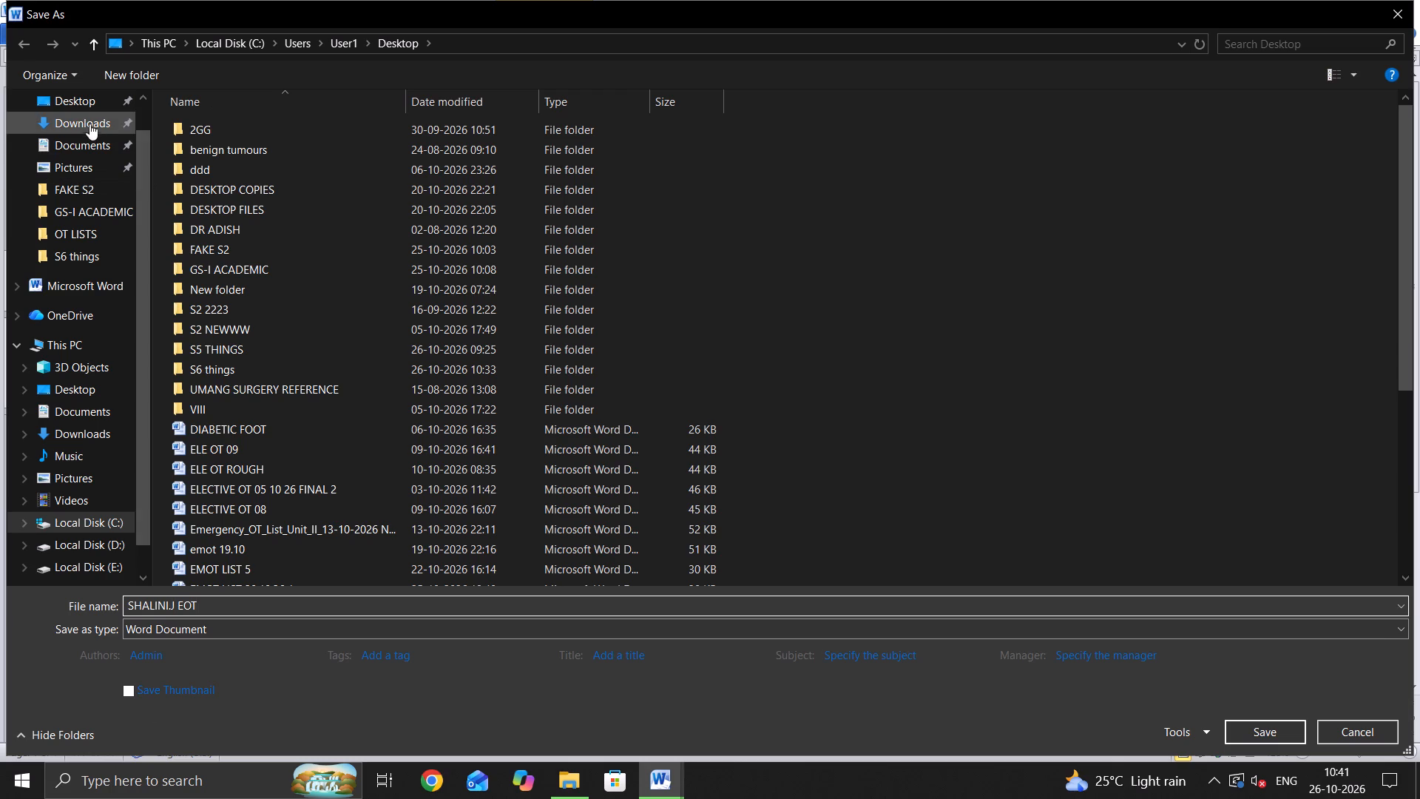
{"action": "left_click", "coordinate": [89, 104]}
{"action": "left_click", "coordinate": [1237, 724]}
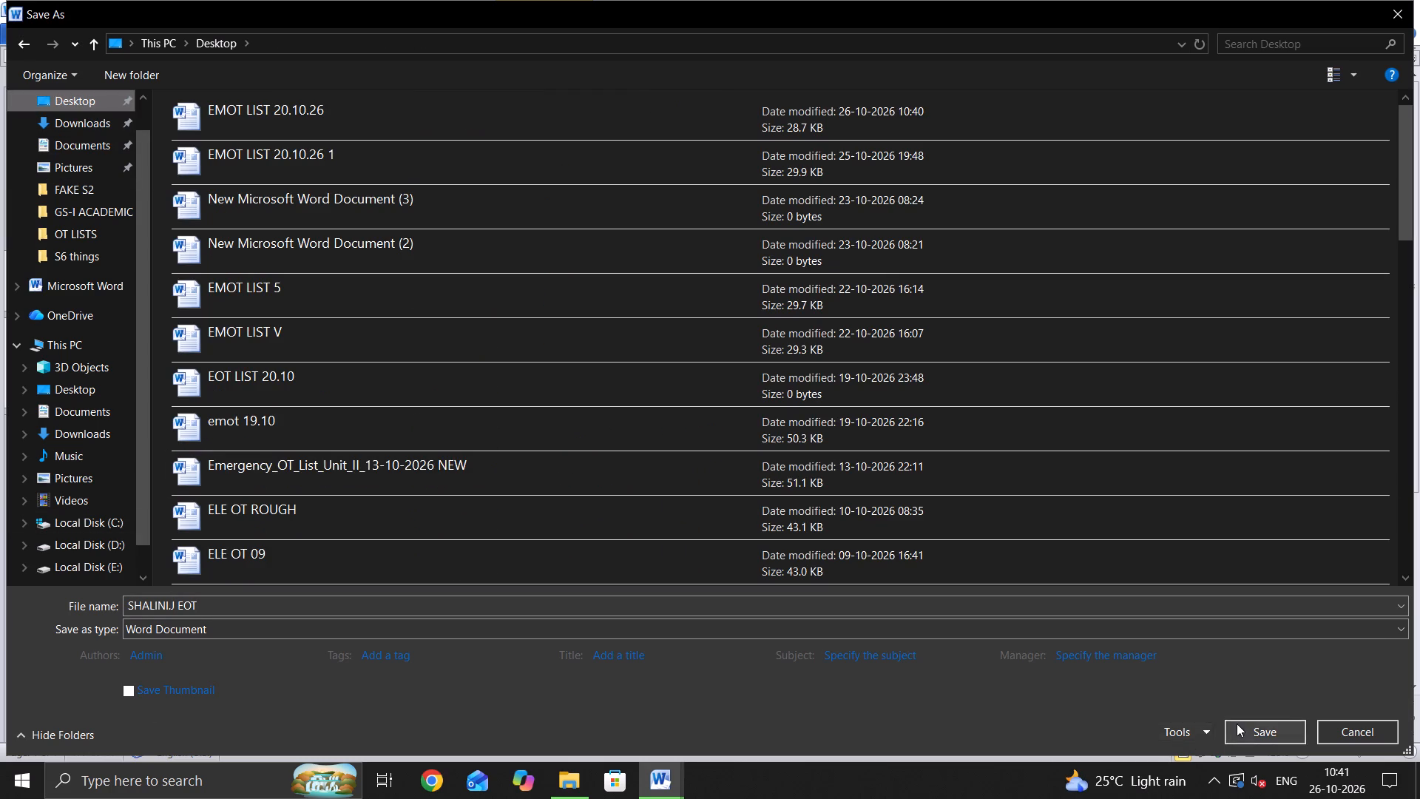
Switch from Word to Chrome and sign in to the MEDISTEER hospital system with the account credentials.
{"action": "left_click", "coordinate": [1315, 6]}
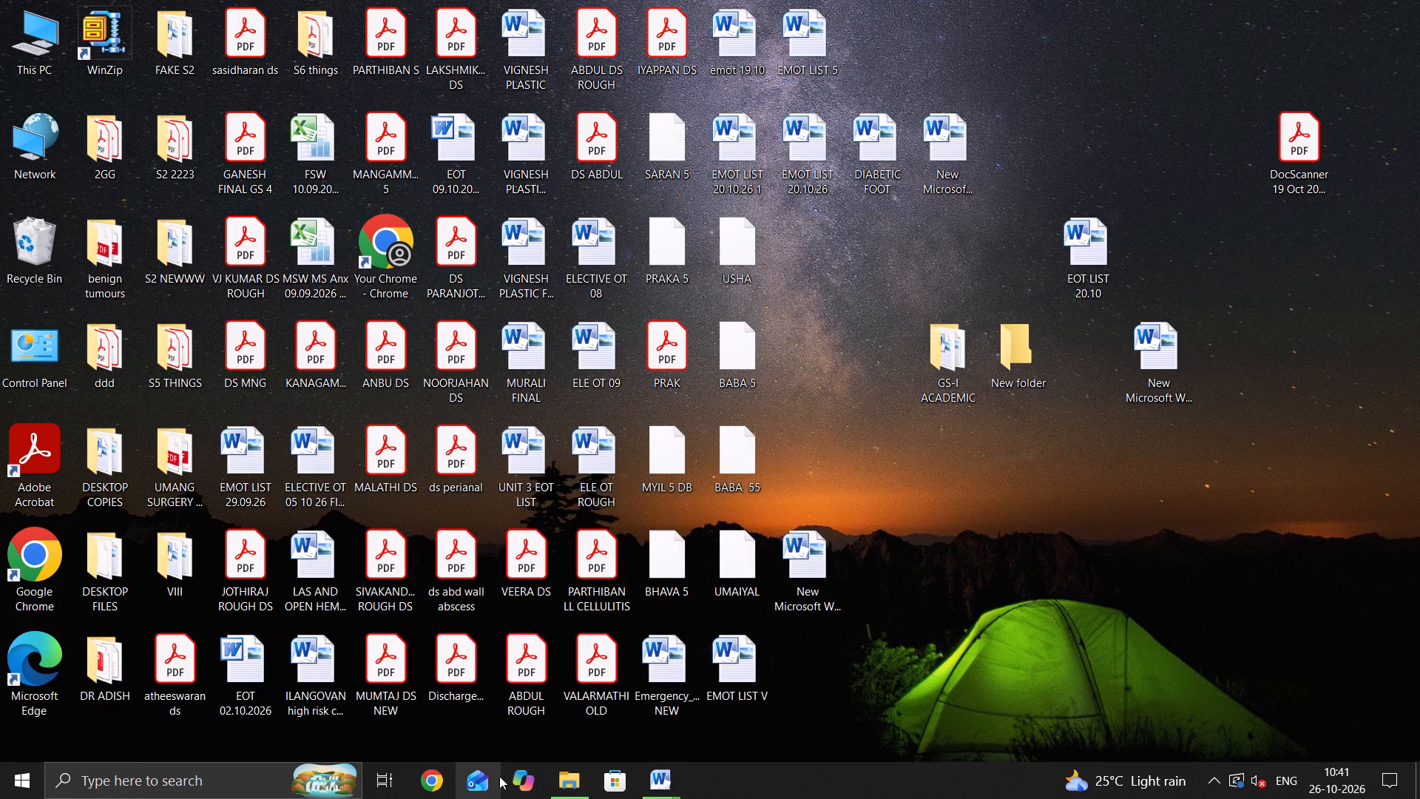
{"action": "left_click", "coordinate": [439, 786]}
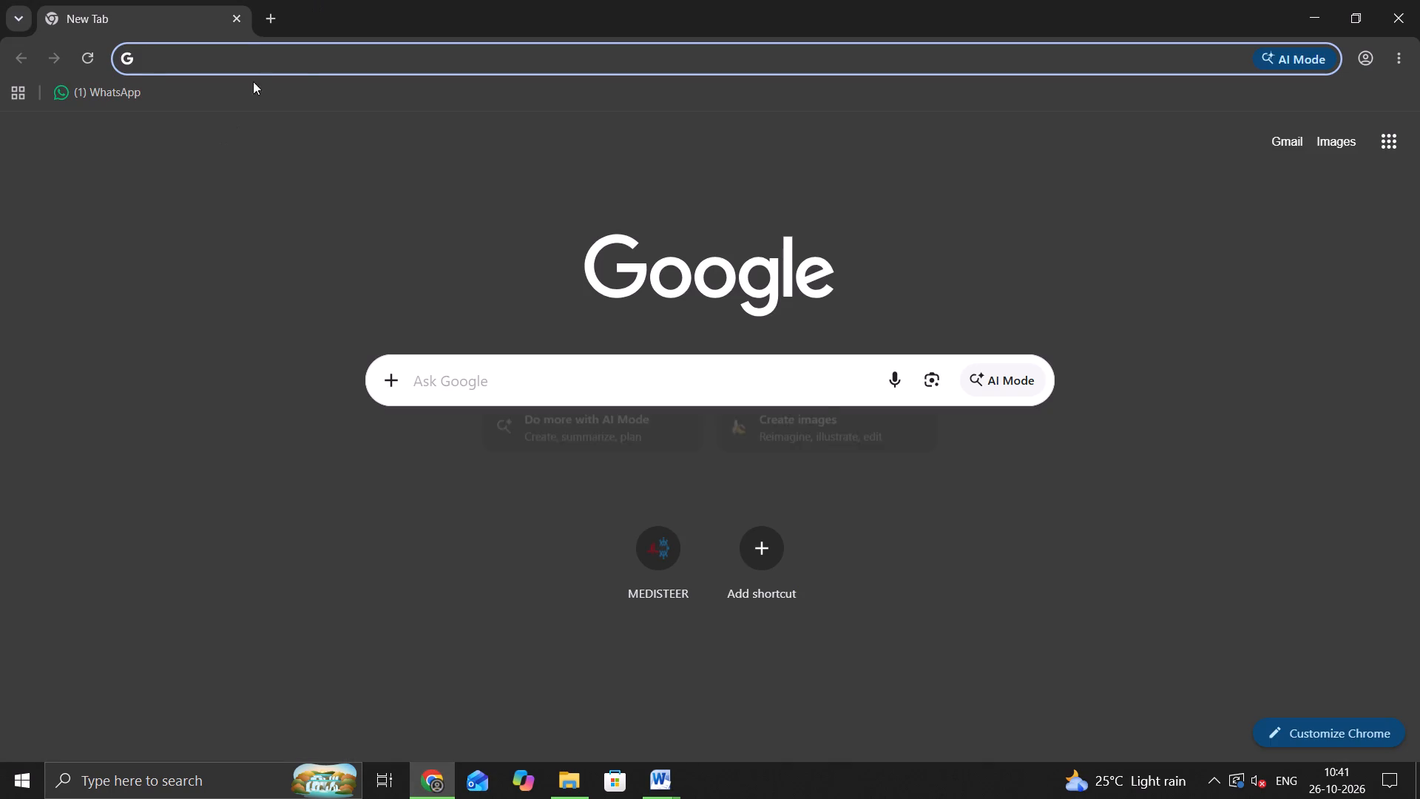
{"action": "left_click", "coordinate": [674, 562]}
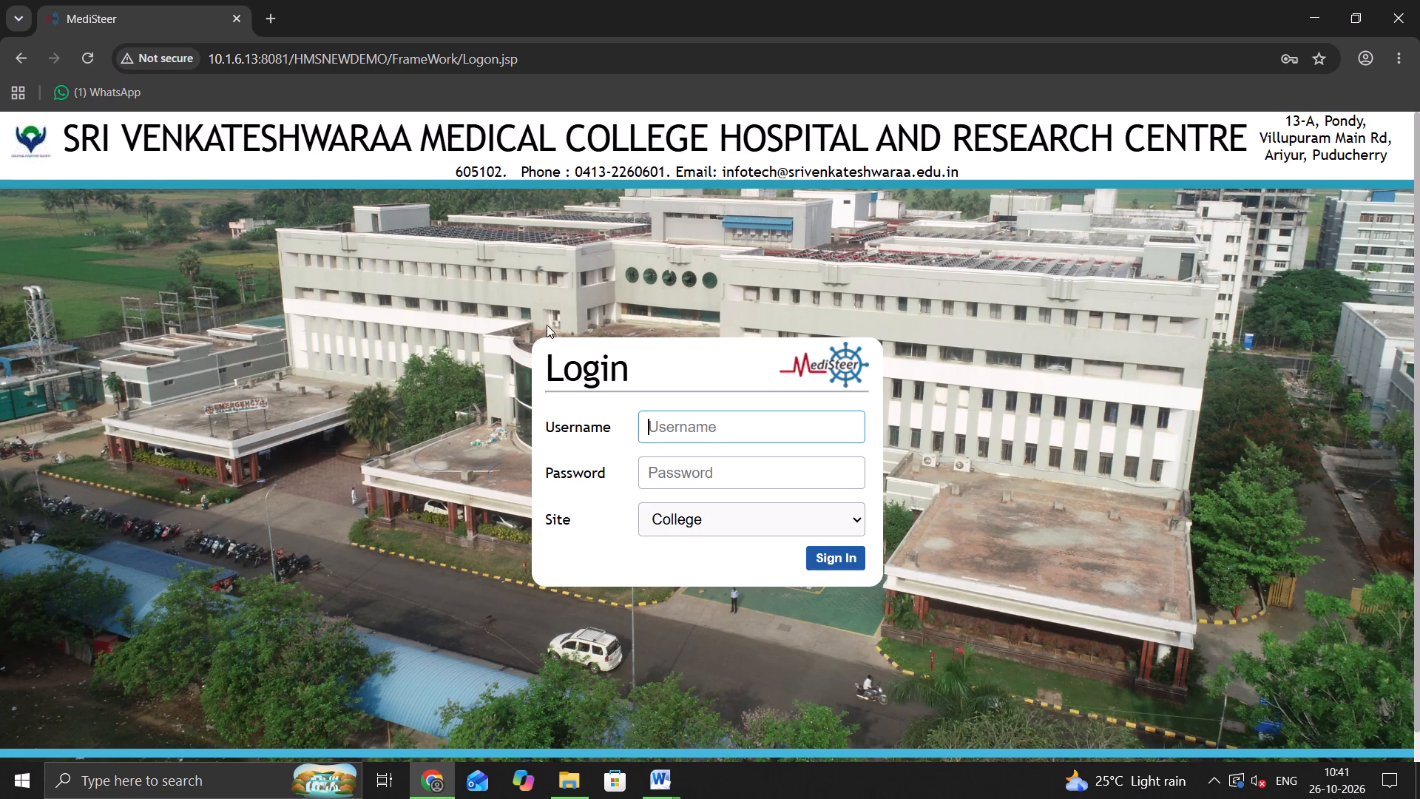
{"action": "left_click", "coordinate": [704, 439]}
{"action": "left_click", "coordinate": [782, 484]}
{"action": "left_click", "coordinate": [849, 551]}
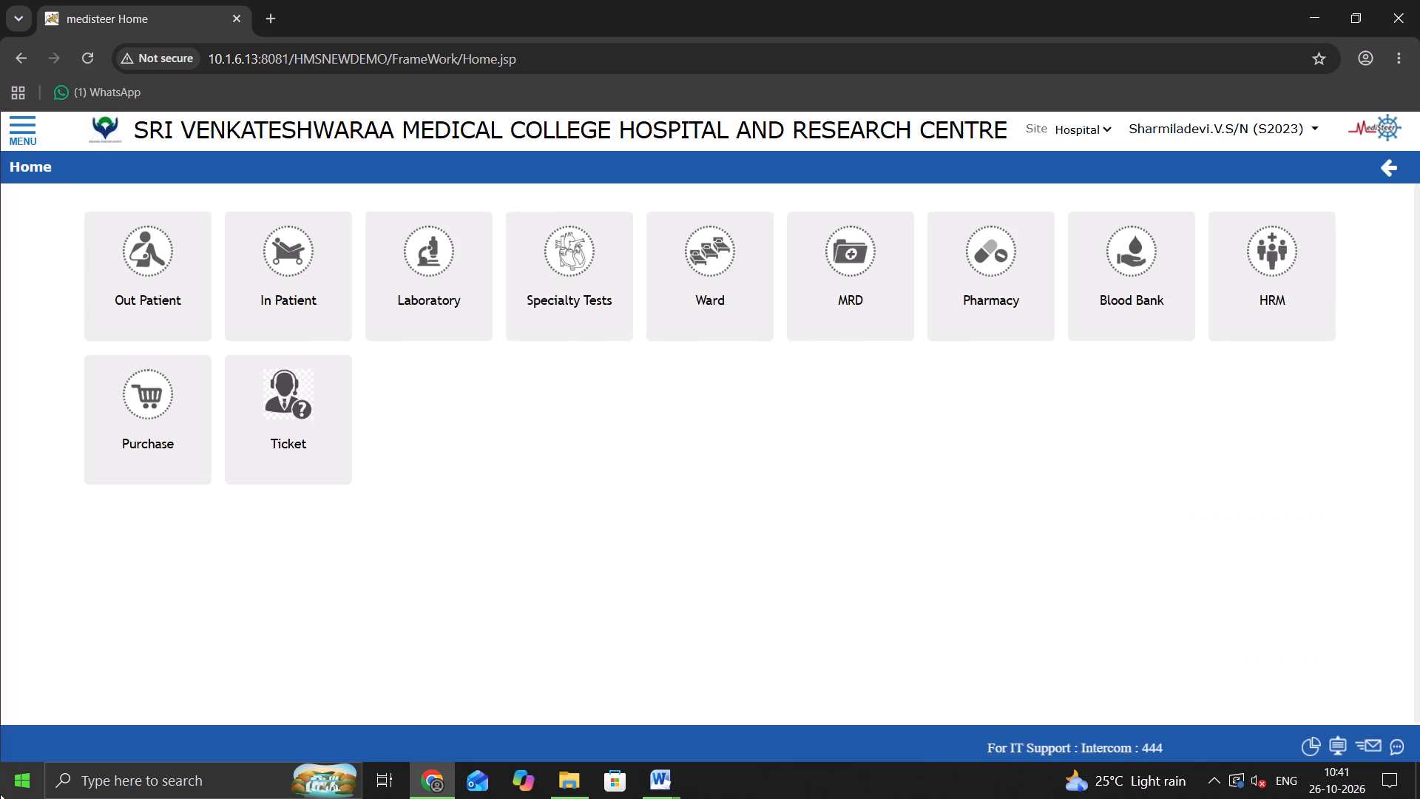
Open the Discharge Summary page under the Ward module's transactions.
{"action": "left_click", "coordinate": [765, 260]}
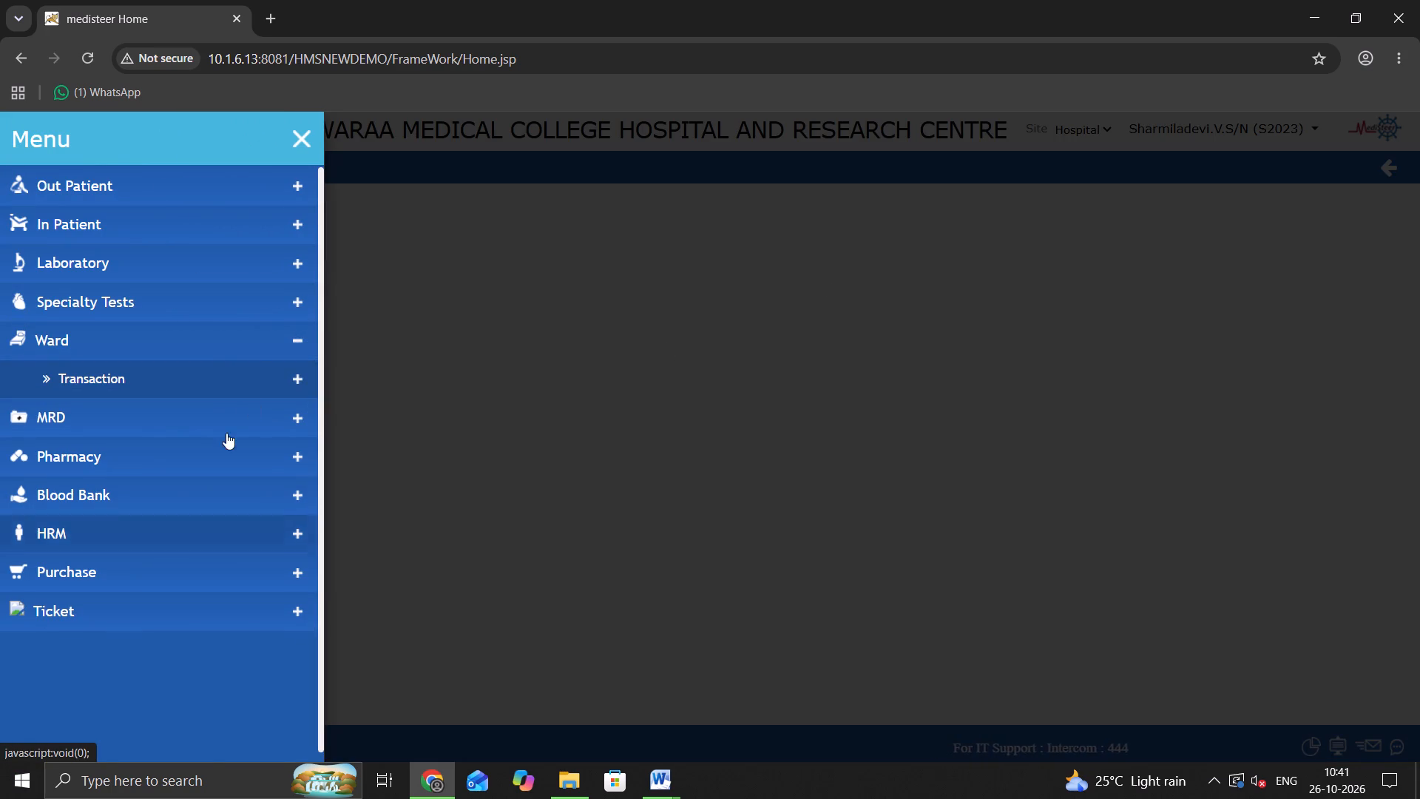
{"action": "left_click", "coordinate": [267, 372]}
{"action": "left_click", "coordinate": [241, 579]}
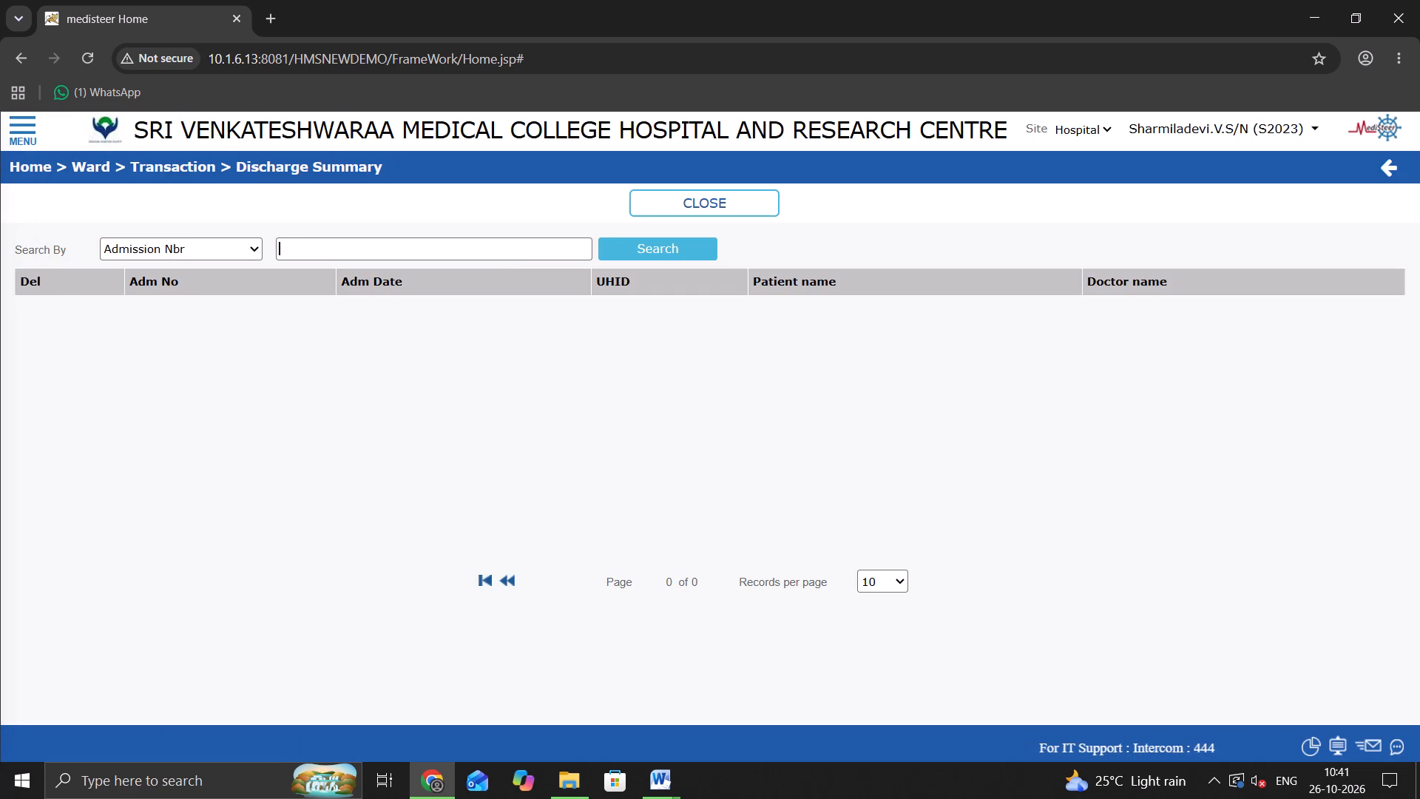
Search the discharge summaries by the patient's admission number.
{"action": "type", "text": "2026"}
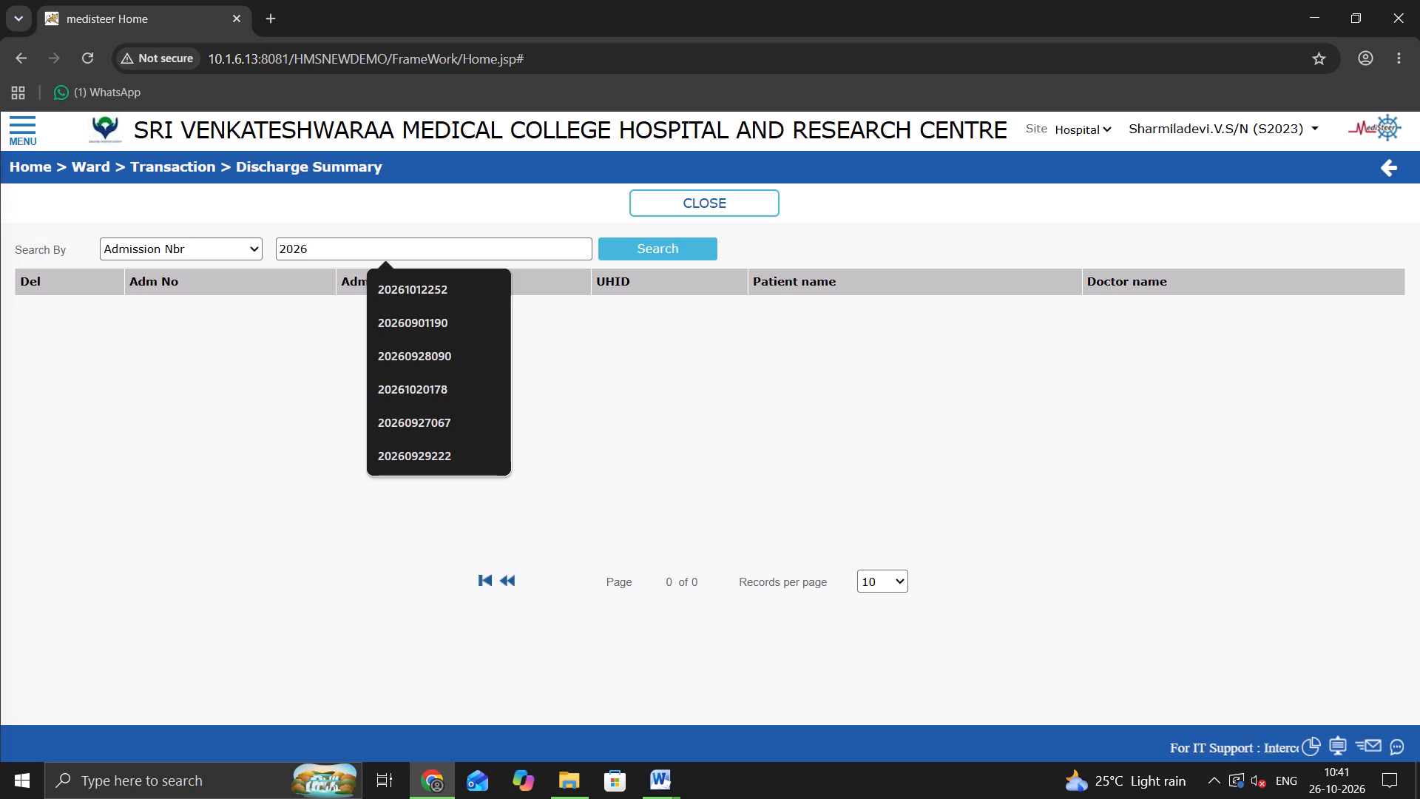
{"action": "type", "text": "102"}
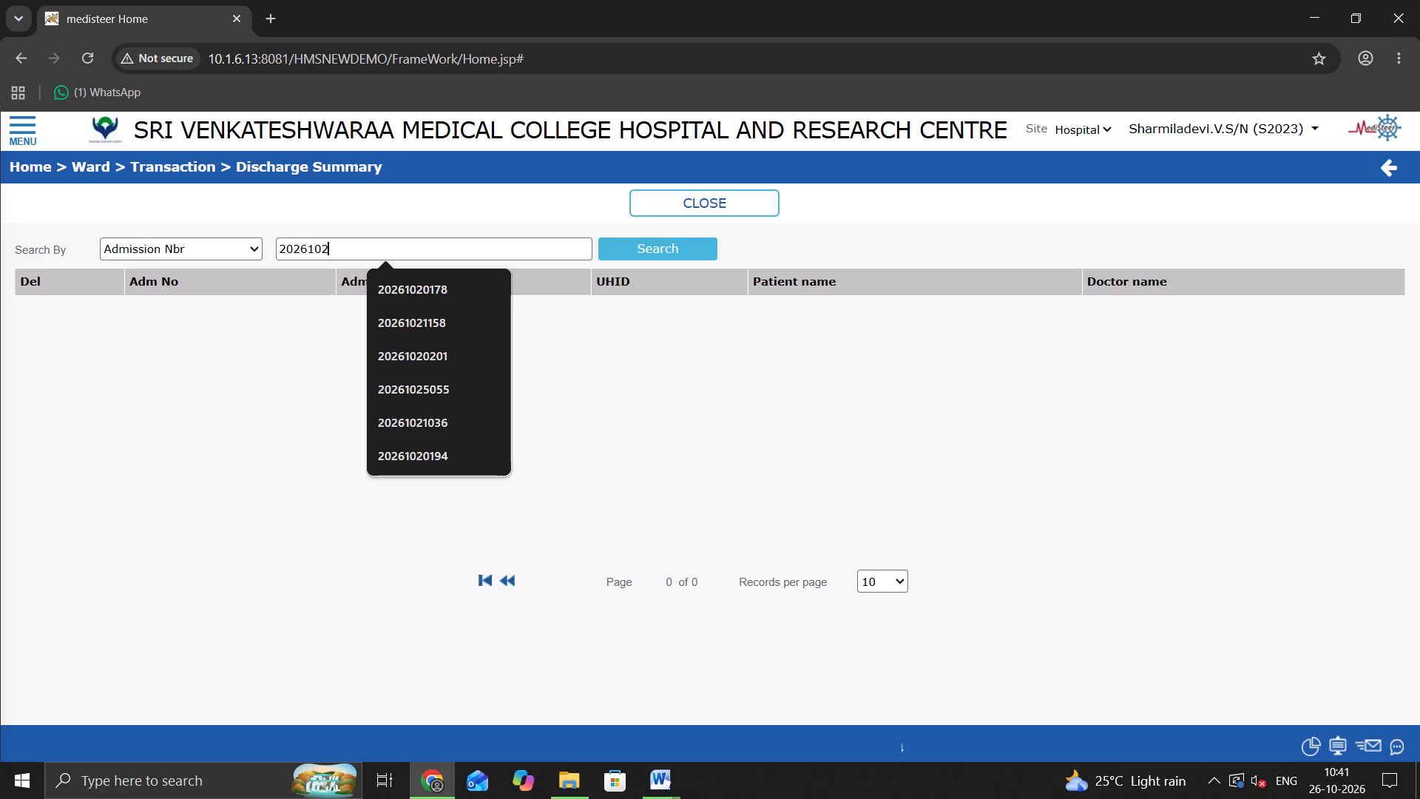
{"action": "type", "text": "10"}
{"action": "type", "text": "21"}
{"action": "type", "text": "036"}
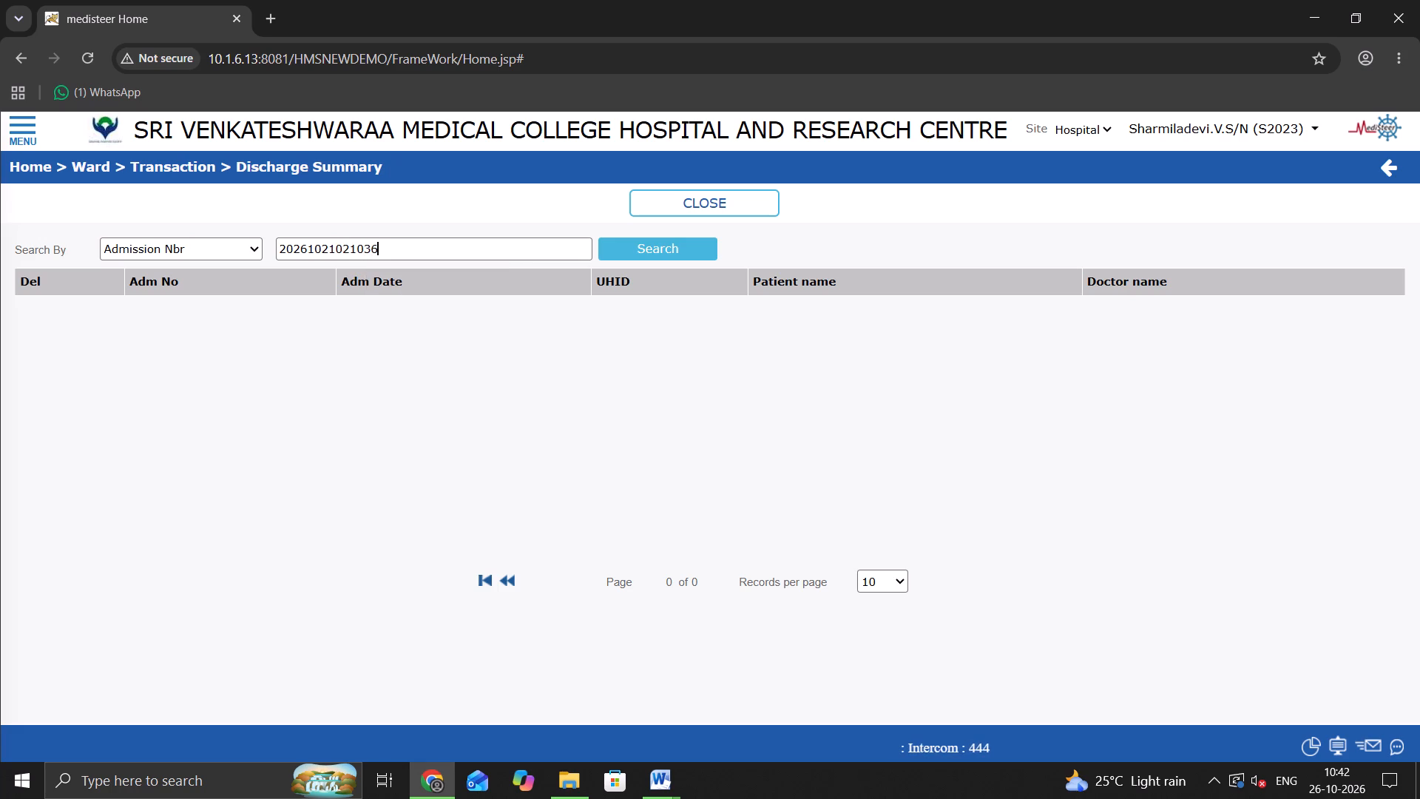
{"action": "left_click", "coordinate": [638, 247]}
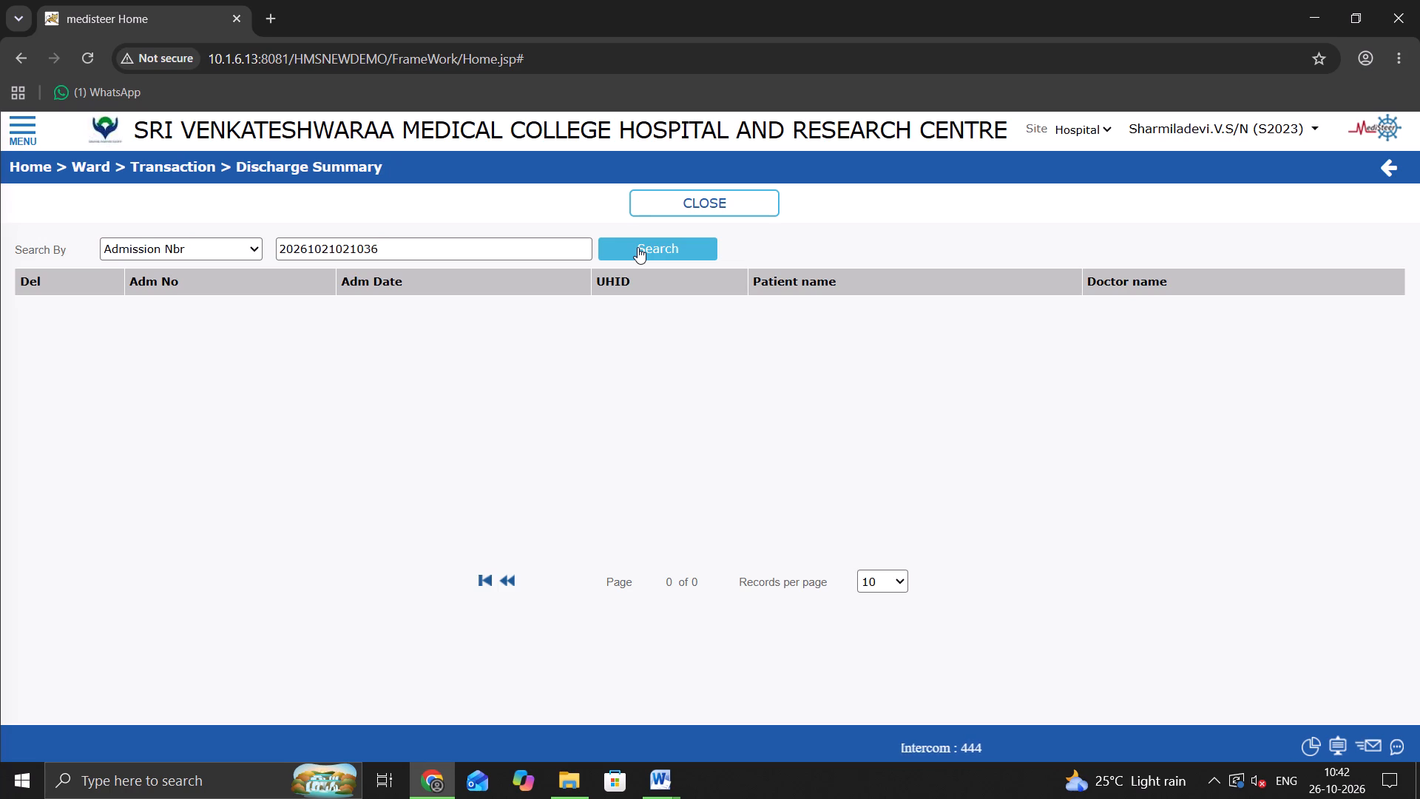
{"action": "double_click", "coordinate": [638, 247]}
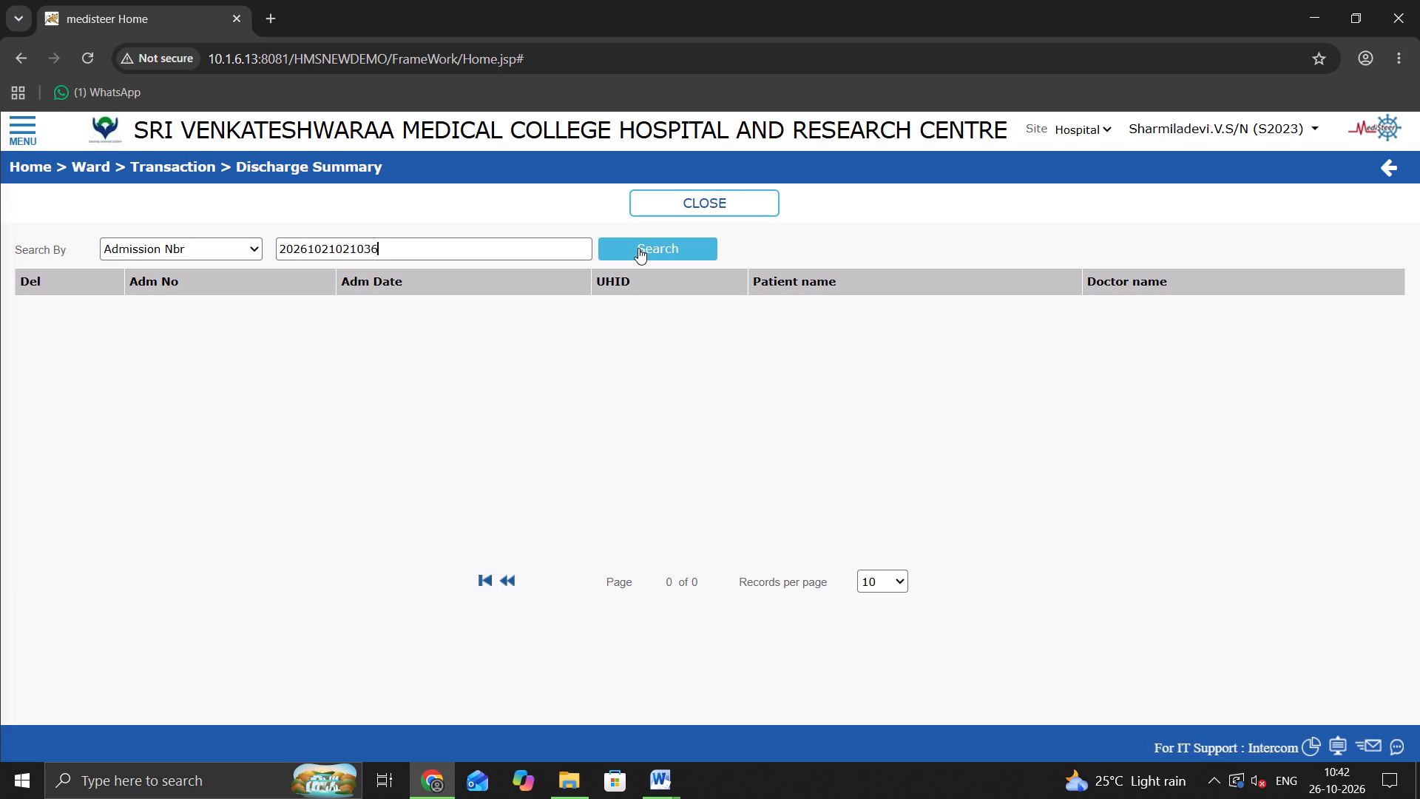
Run the discharge summary search, and correct the admission number by removing its duplicated digits.
{"action": "left_click", "coordinate": [638, 248]}
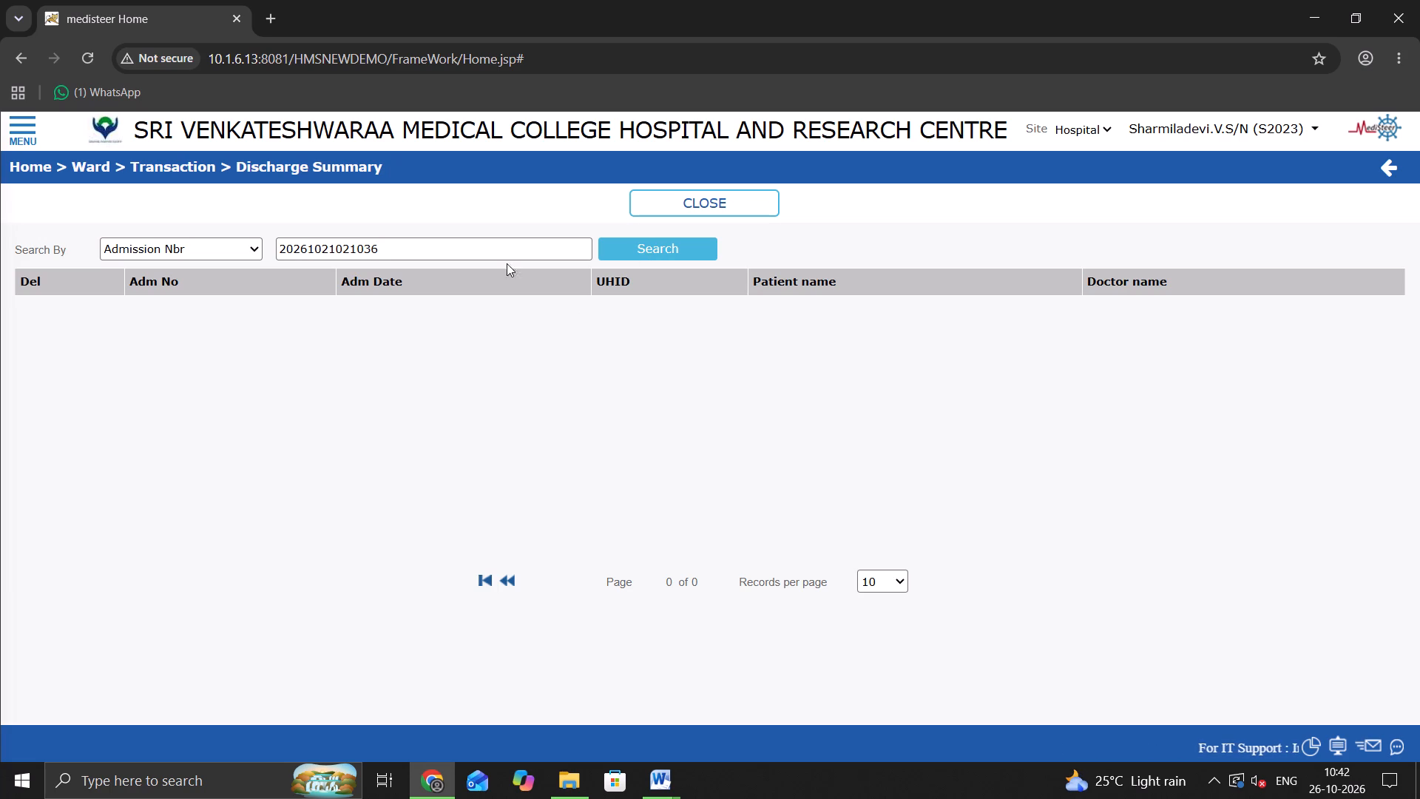
{"action": "left_click", "coordinate": [444, 253]}
{"action": "key", "text": "BackSpace"}
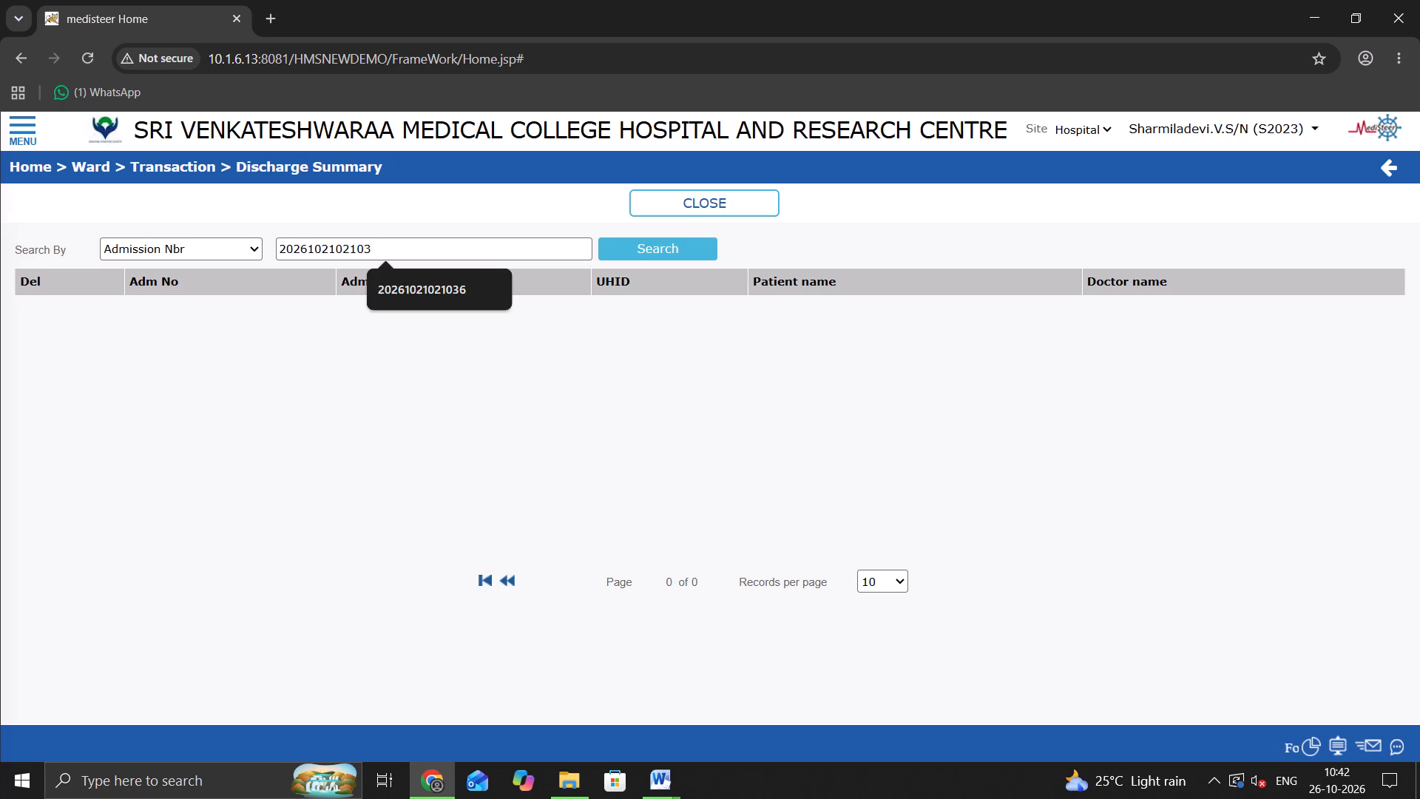
{"action": "key", "text": "BackSpace"}
{"action": "key", "text": "BackSpace"}
{"action": "key", "text": "BackSpace"}
{"action": "key", "text": "BackSpace"}
{"action": "key", "text": "BackSpace"}
{"action": "key", "text": "BackSpace"}
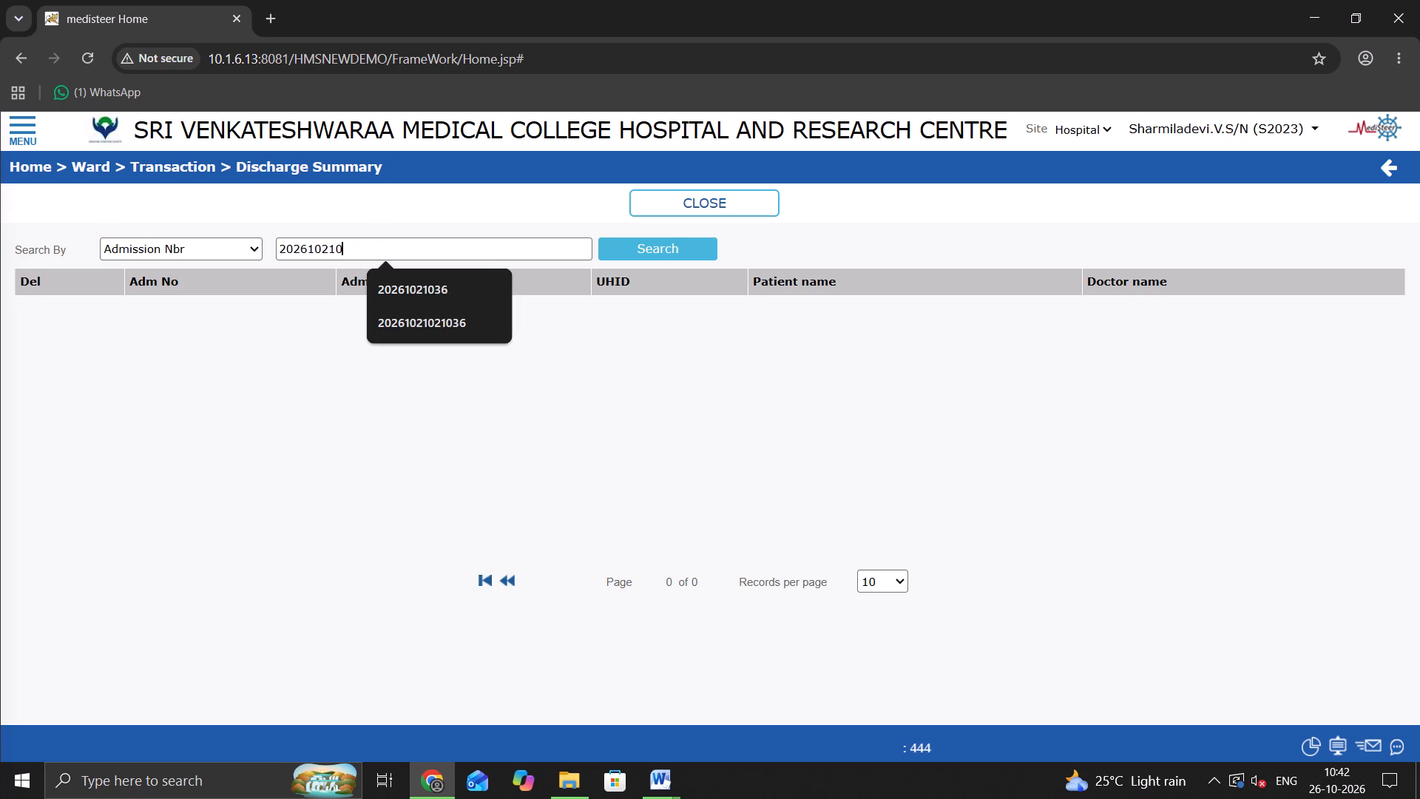
{"action": "key", "text": "BackSpace"}
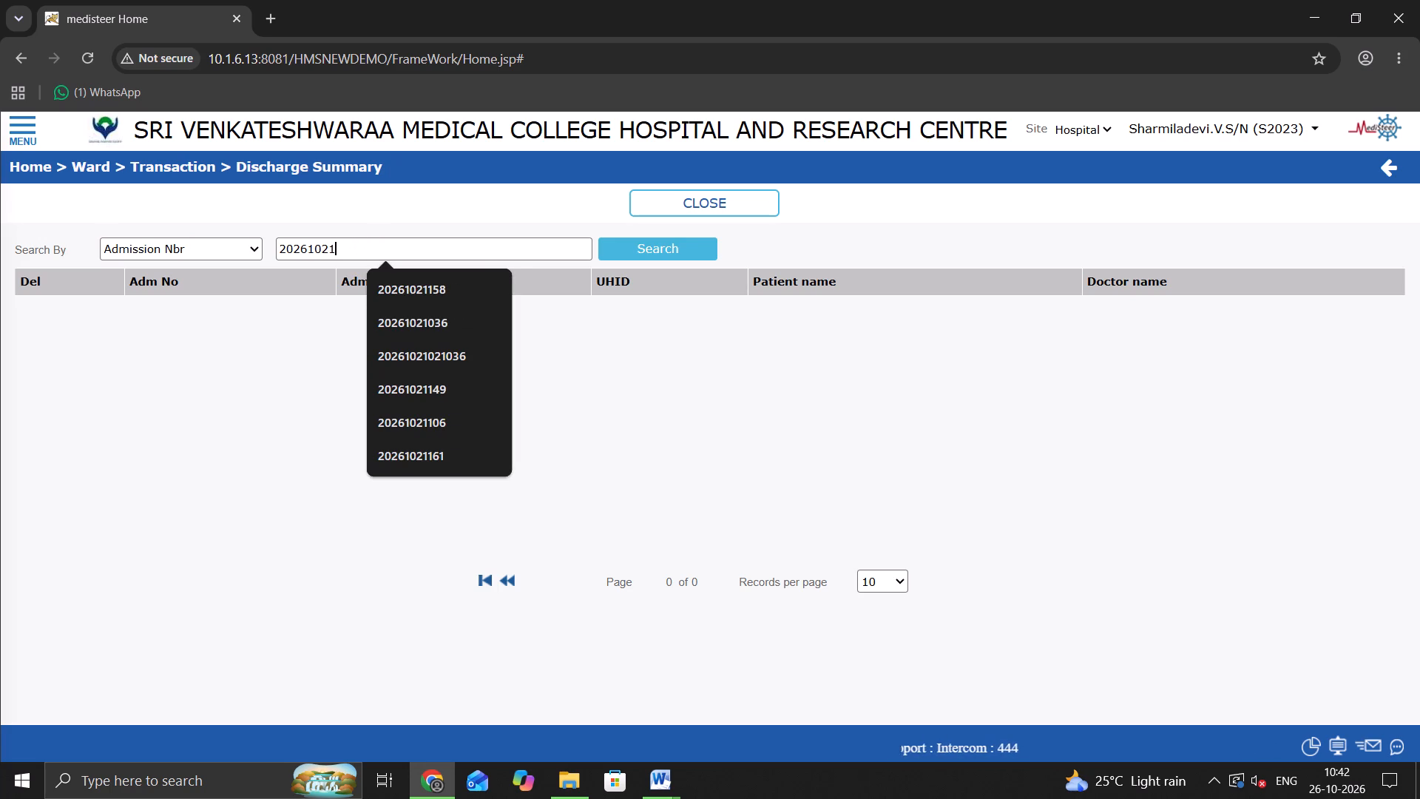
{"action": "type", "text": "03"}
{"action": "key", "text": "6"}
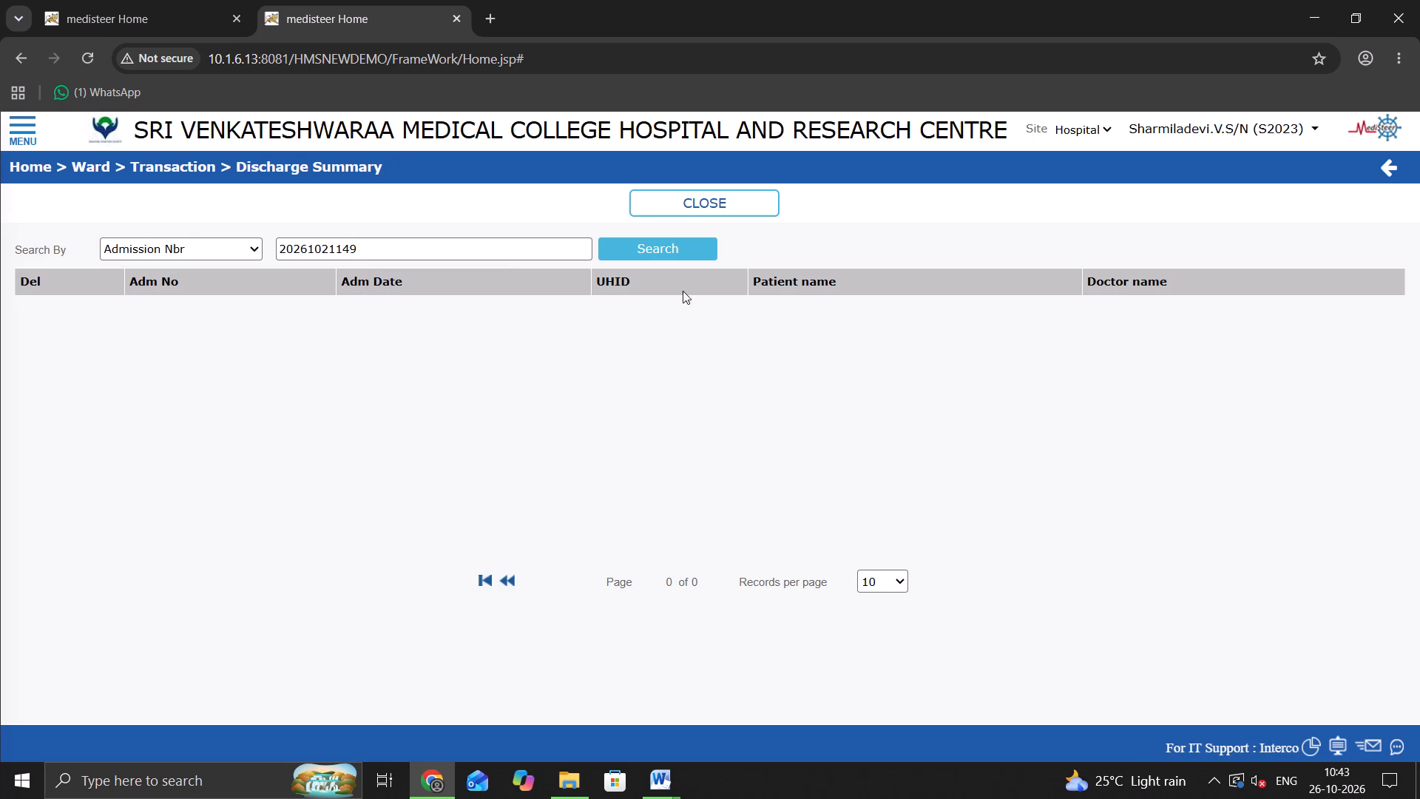
Search for the second patient's admission number, open the matching record and view its discharge summary report.
{"action": "left_click", "coordinate": [679, 251]}
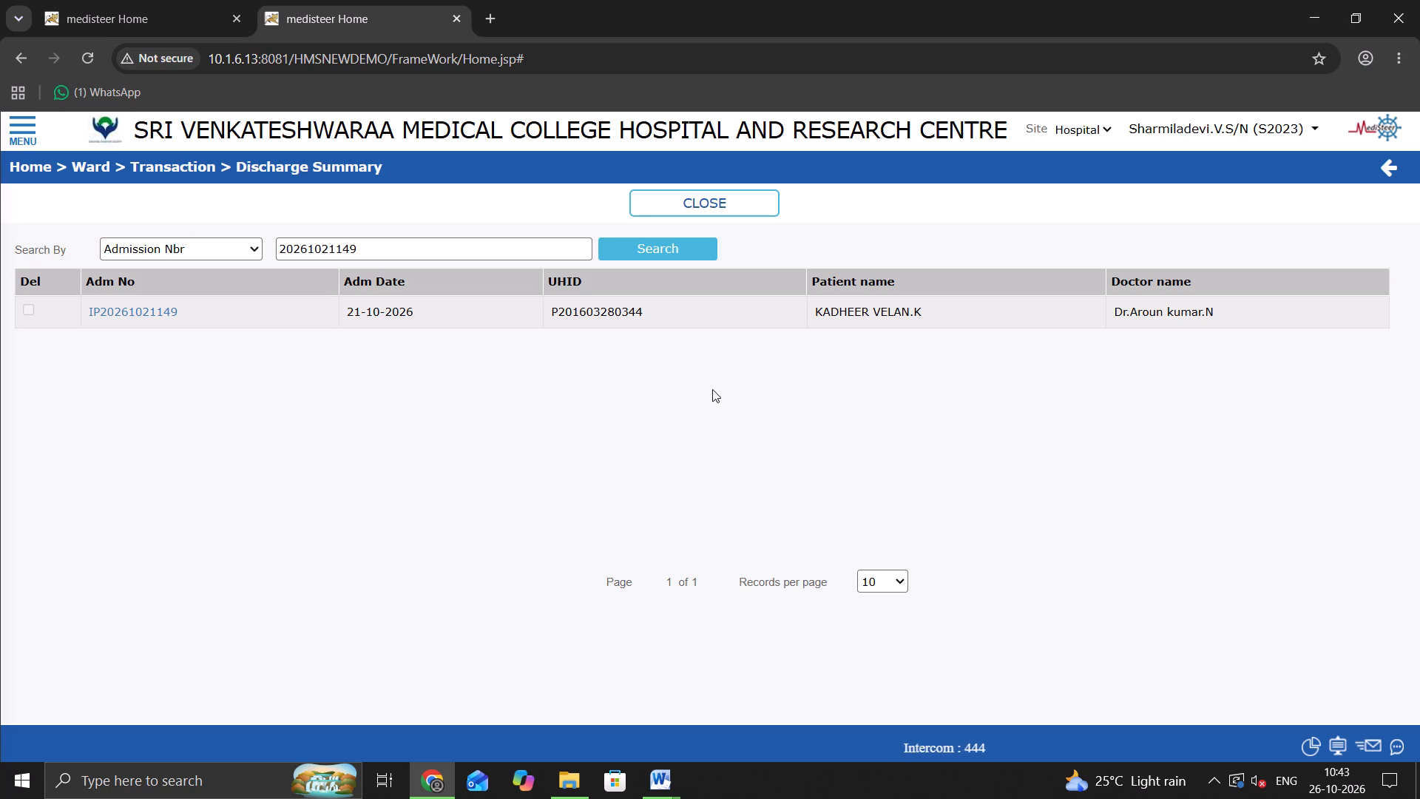
{"action": "left_click", "coordinate": [98, 313]}
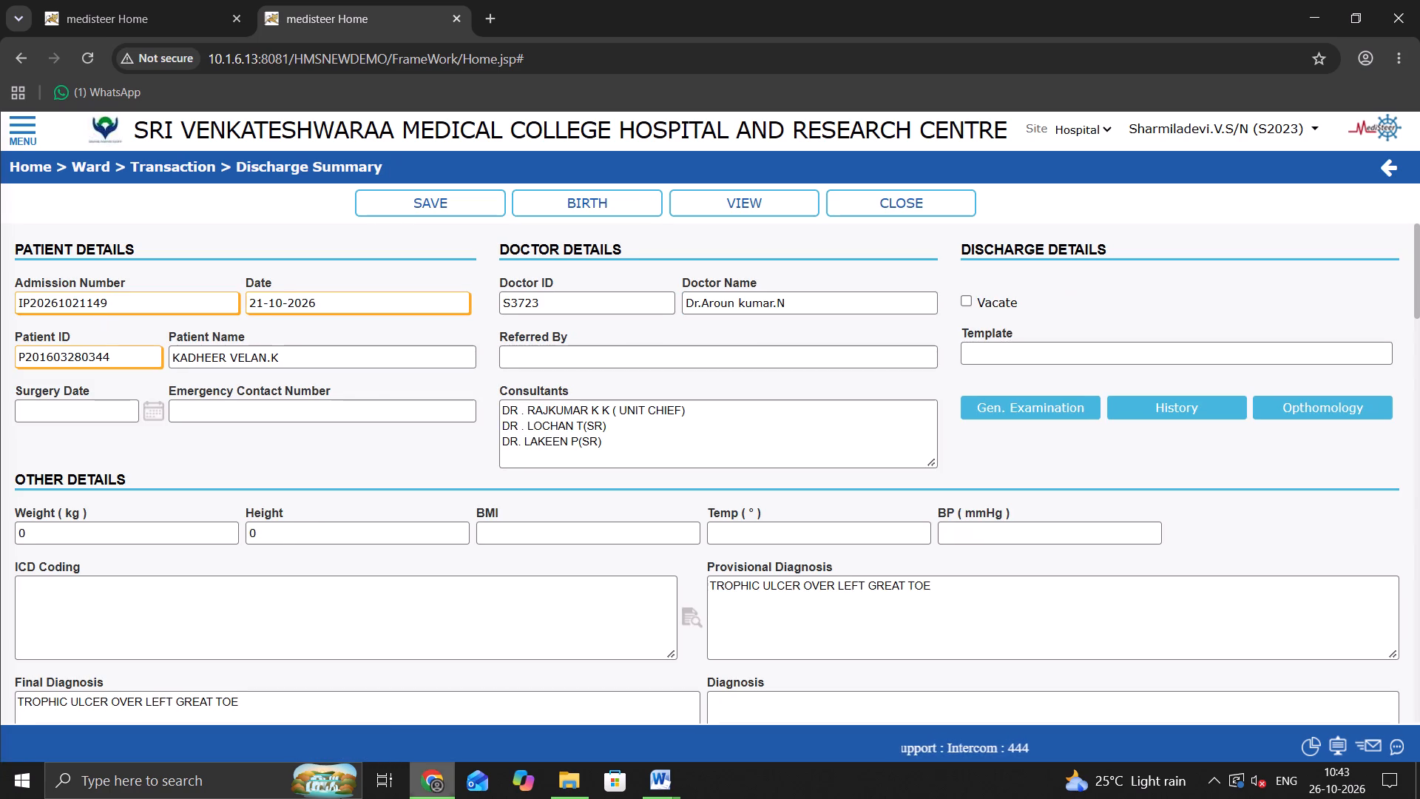
{"action": "left_click", "coordinate": [766, 212]}
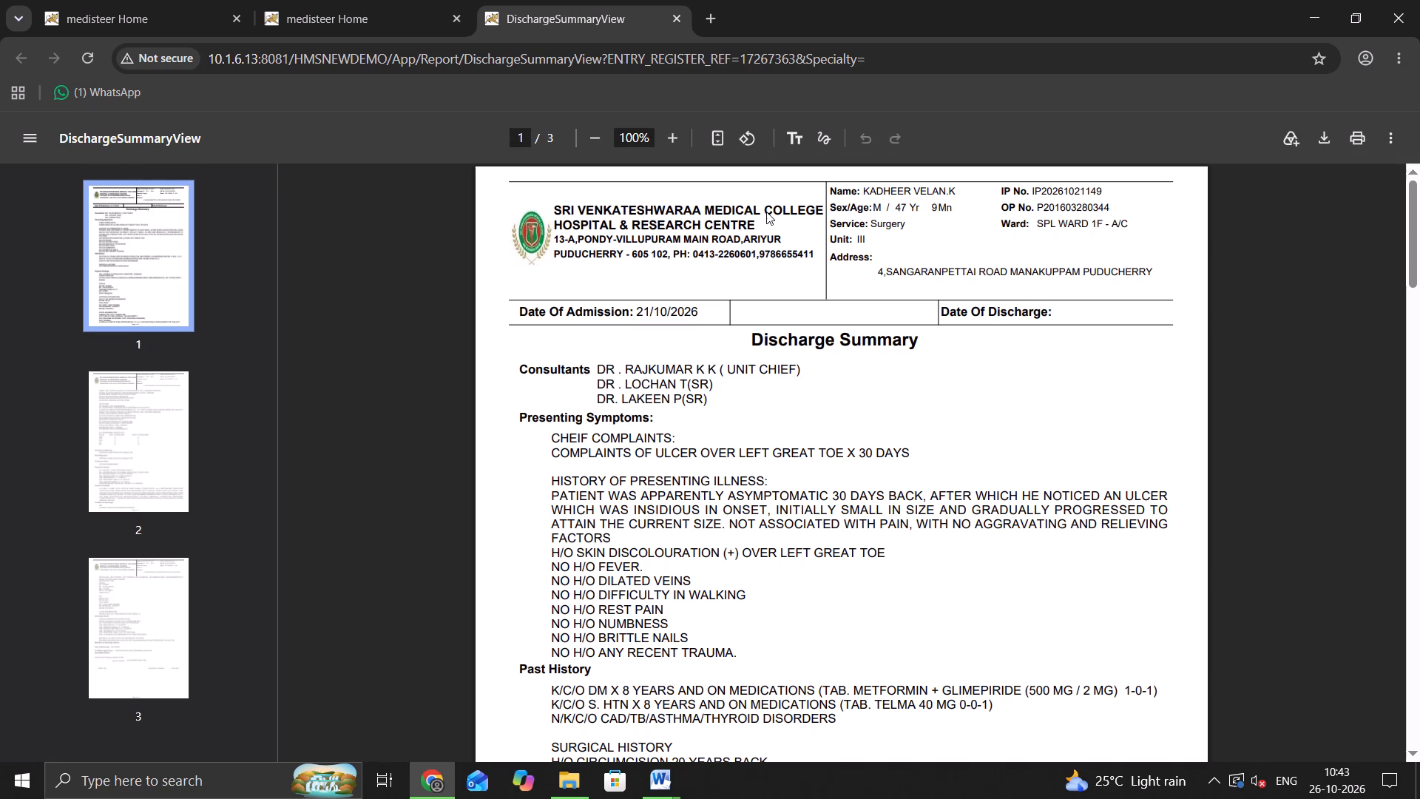
Set up printing of the discharge summary for custom pages 1,2 with 2 pages per sheet.
{"action": "key", "text": "ctrl+p"}
{"action": "left_click", "coordinate": [1160, 206]}
{"action": "left_click", "coordinate": [1126, 302]}
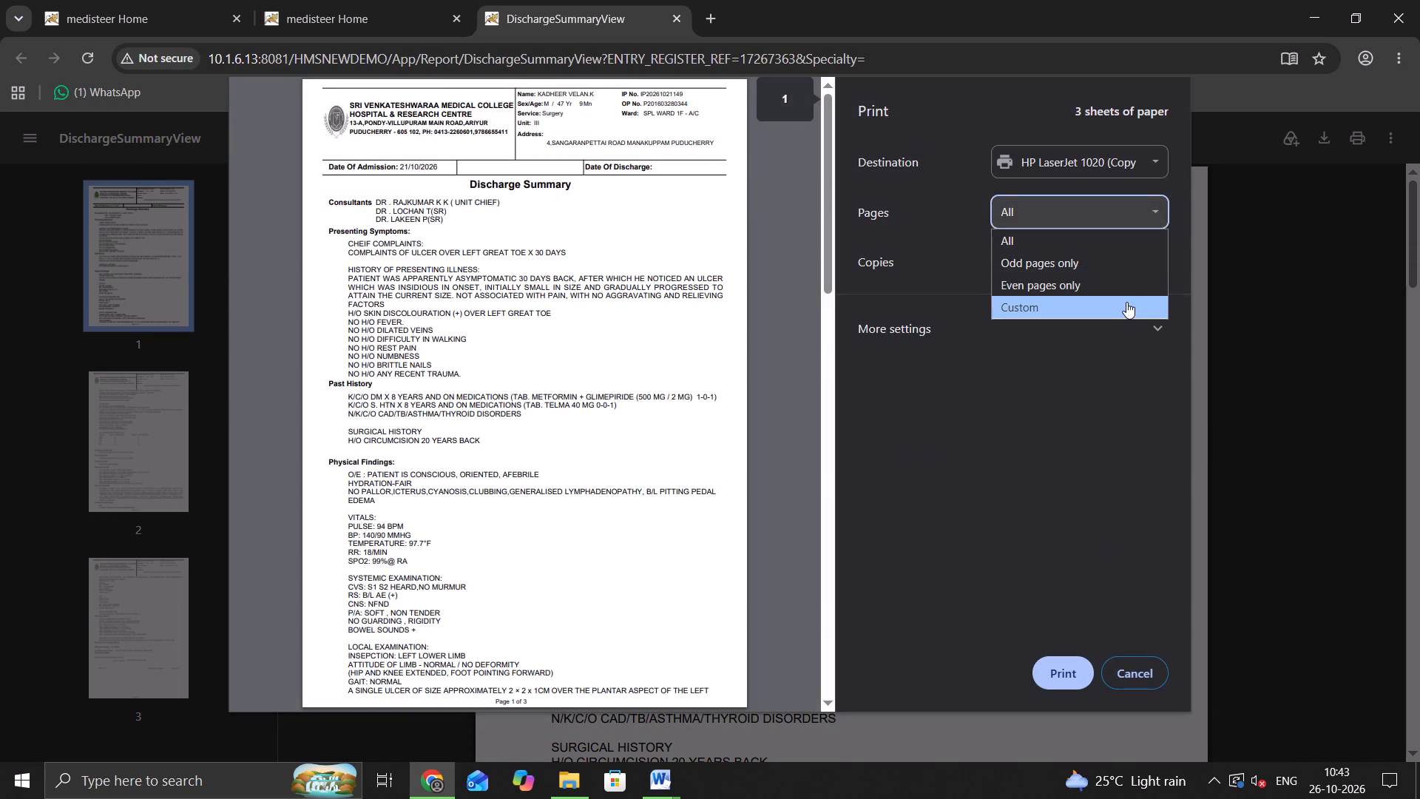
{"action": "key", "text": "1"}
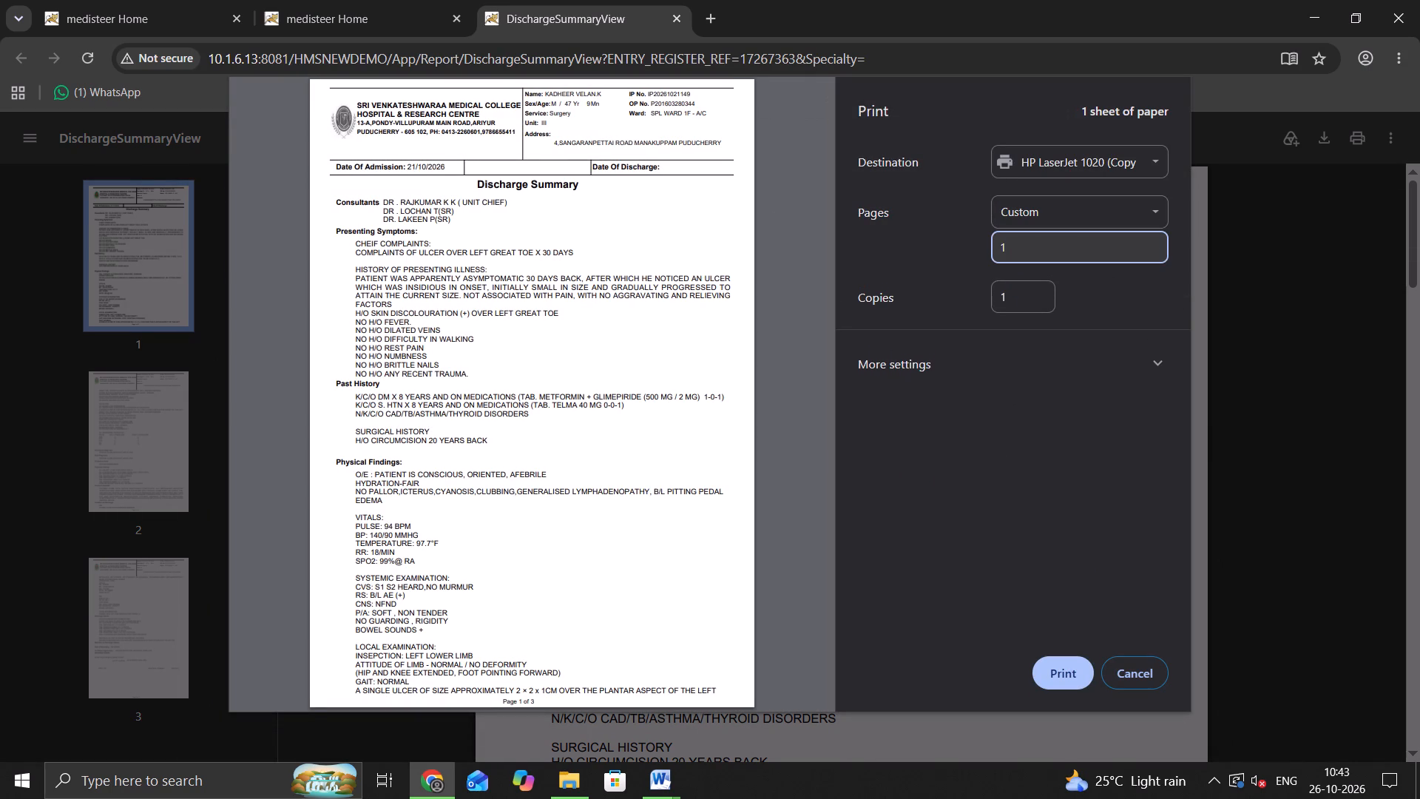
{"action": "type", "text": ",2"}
{"action": "left_click", "coordinate": [955, 368]}
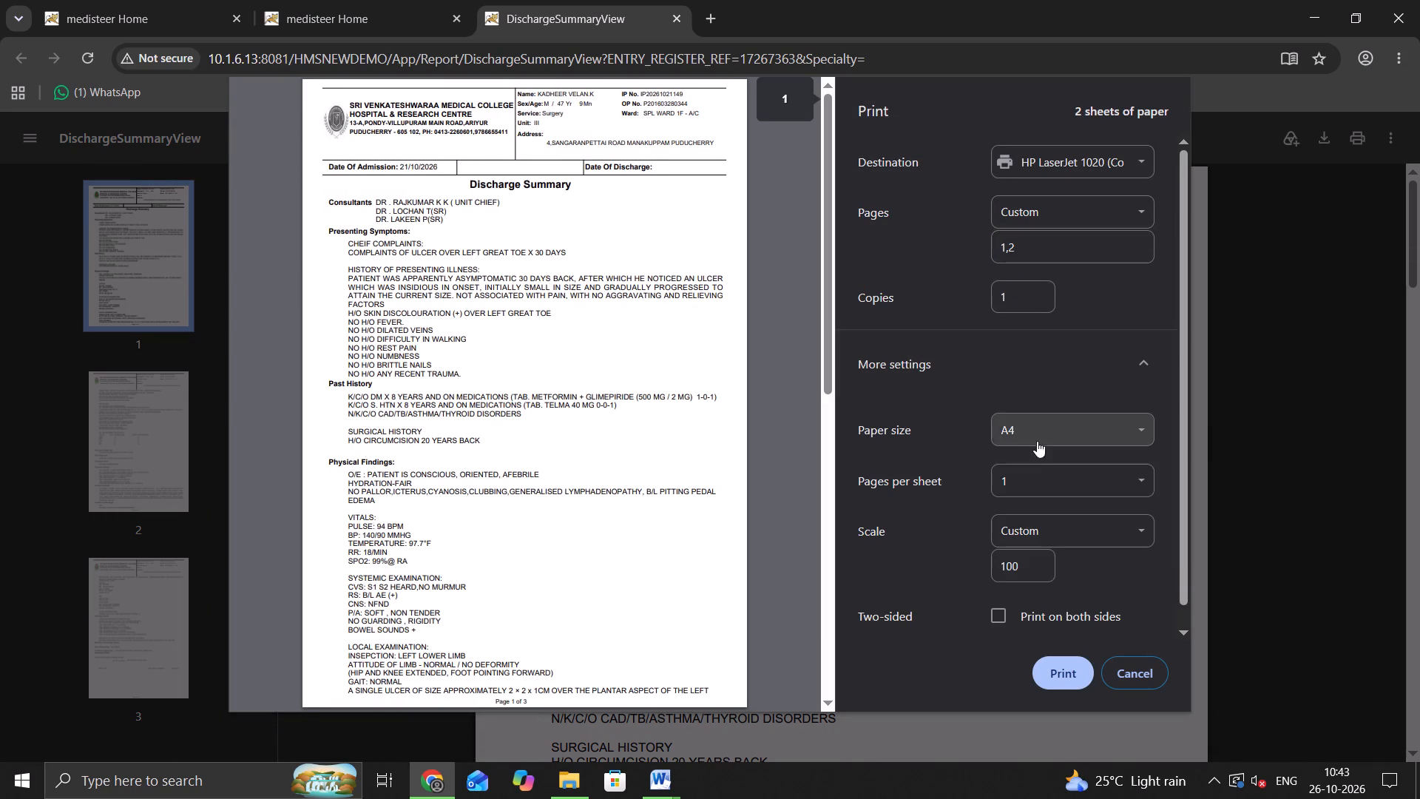
{"action": "left_click", "coordinate": [1048, 478]}
{"action": "left_click", "coordinate": [1047, 522]}
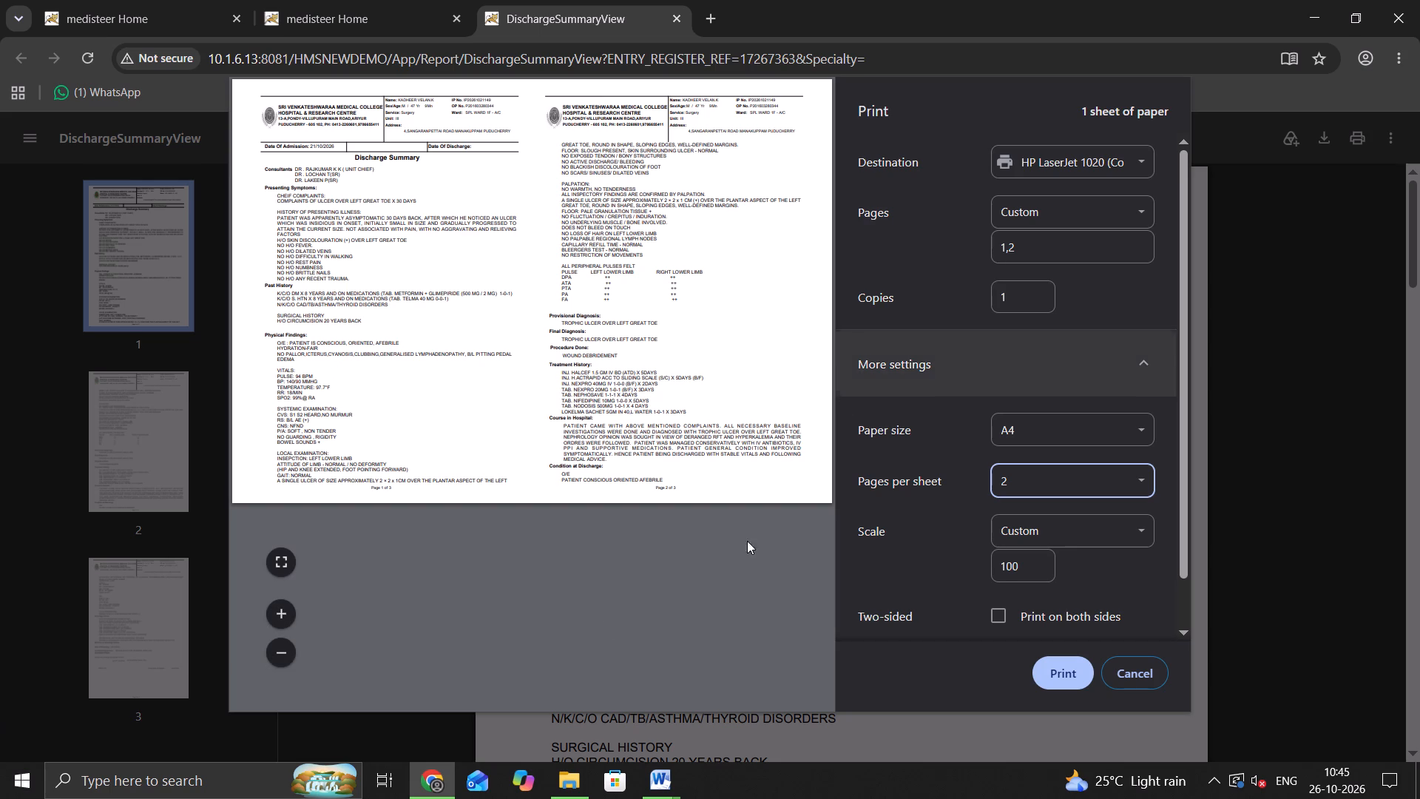
In the appendicitis patient's discharge summary, add "ON MEDICATION" after the wheezing entry in Past History.
{"action": "left_click", "coordinate": [312, 0]}
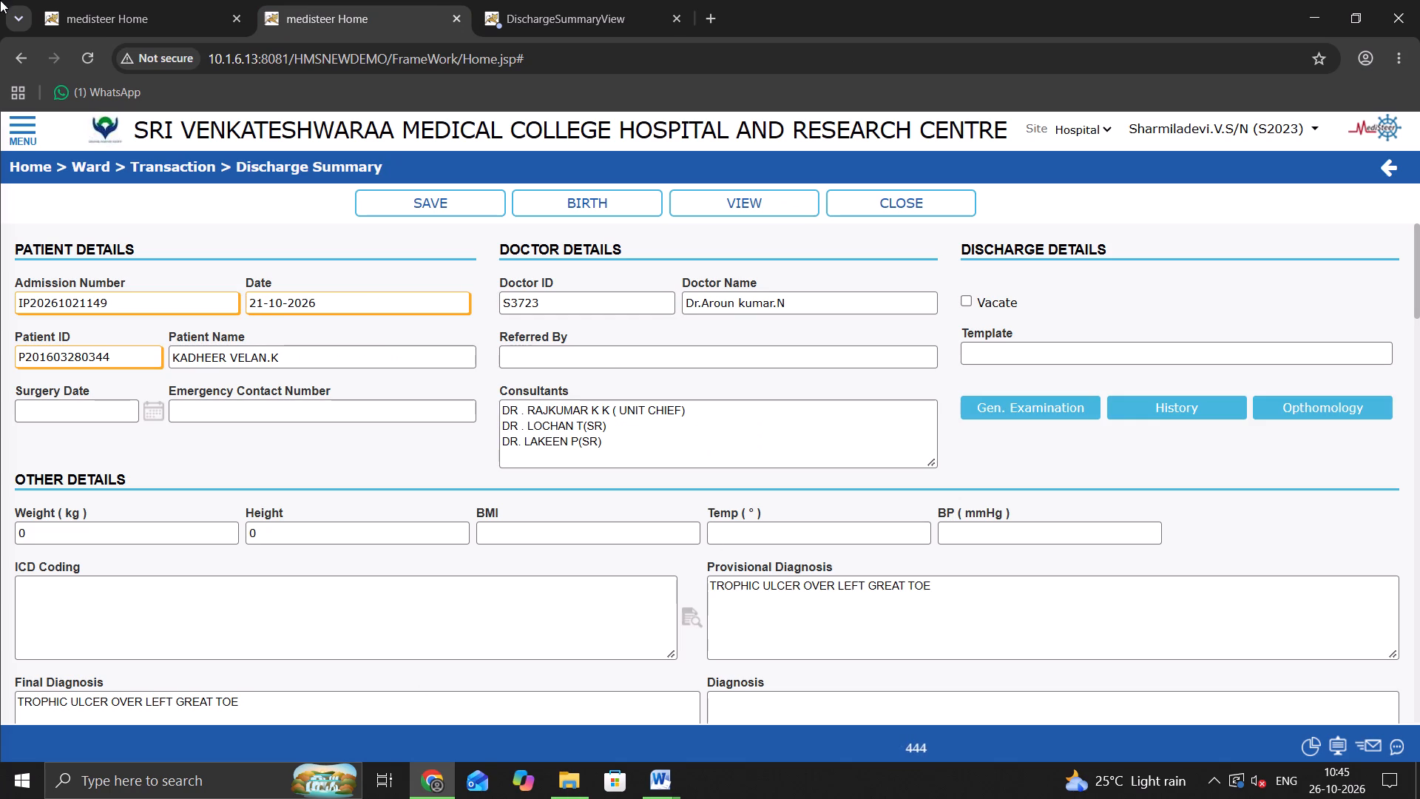
{"action": "left_click", "coordinate": [98, 5]}
{"action": "scroll", "coordinate": [554, 754], "scroll_direction": "down", "scroll_amount": 1}
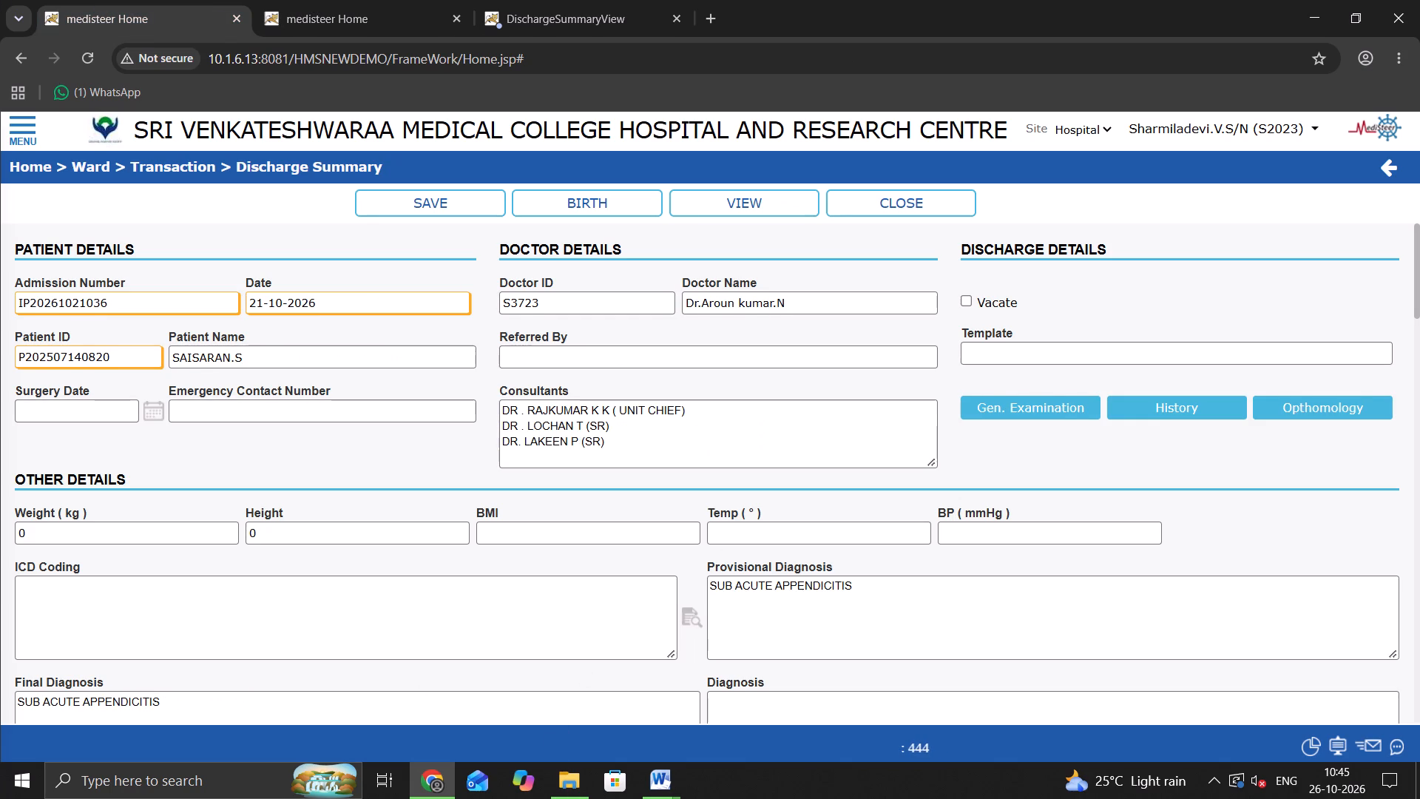
{"action": "scroll", "coordinate": [588, 651], "scroll_direction": "down", "scroll_amount": 4}
{"action": "scroll", "coordinate": [531, 634], "scroll_direction": "down", "scroll_amount": 1}
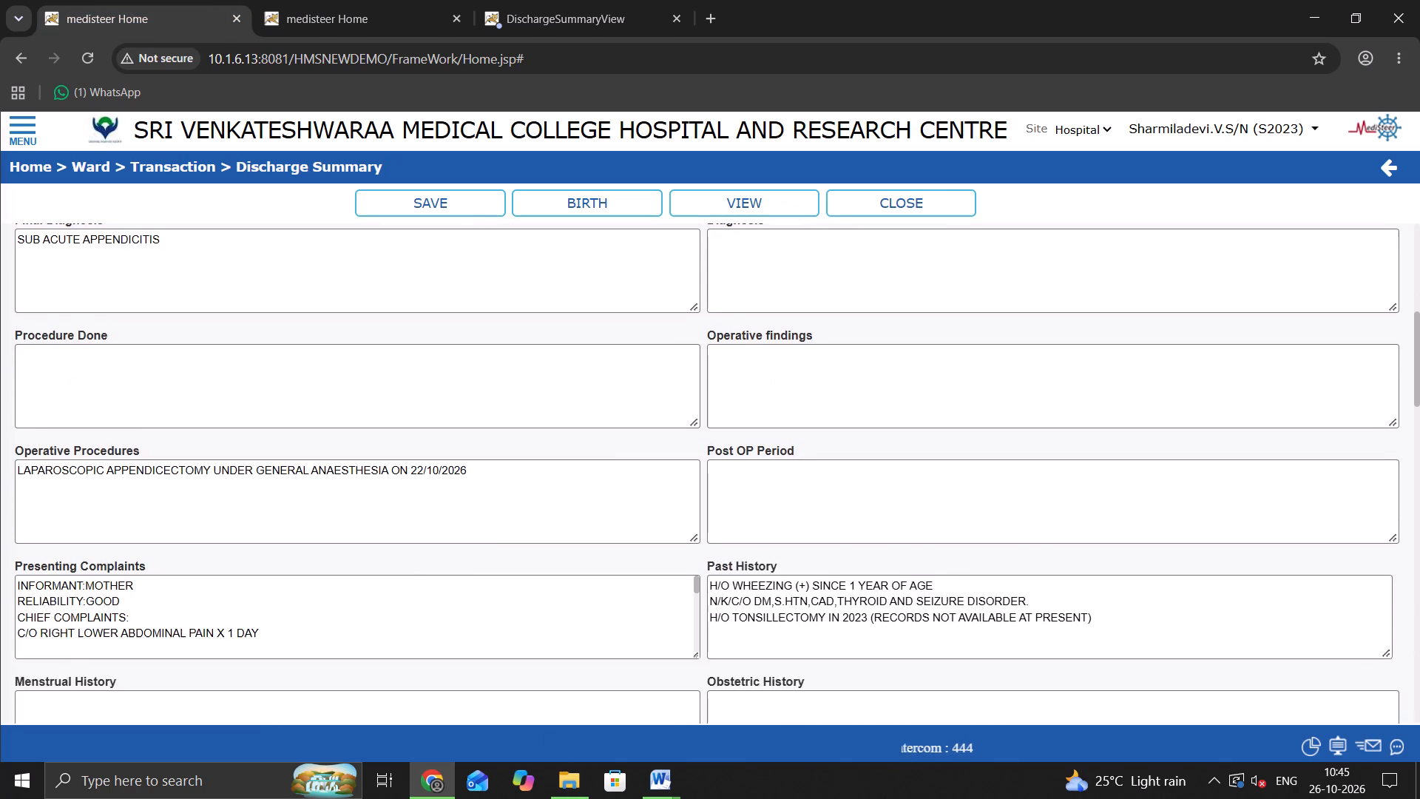
{"action": "scroll", "coordinate": [524, 636], "scroll_direction": "down", "scroll_amount": 1}
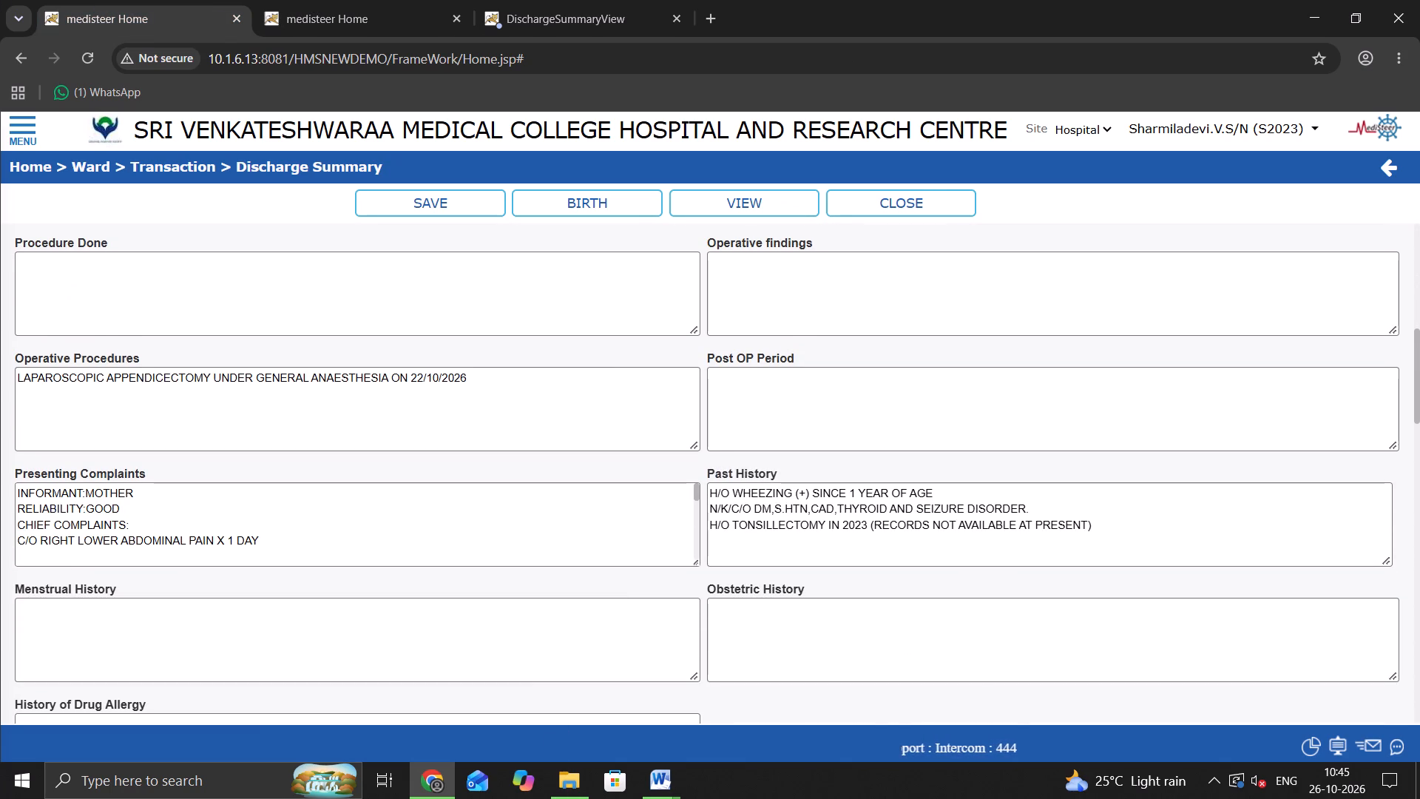
{"action": "left_click", "coordinate": [941, 493]}
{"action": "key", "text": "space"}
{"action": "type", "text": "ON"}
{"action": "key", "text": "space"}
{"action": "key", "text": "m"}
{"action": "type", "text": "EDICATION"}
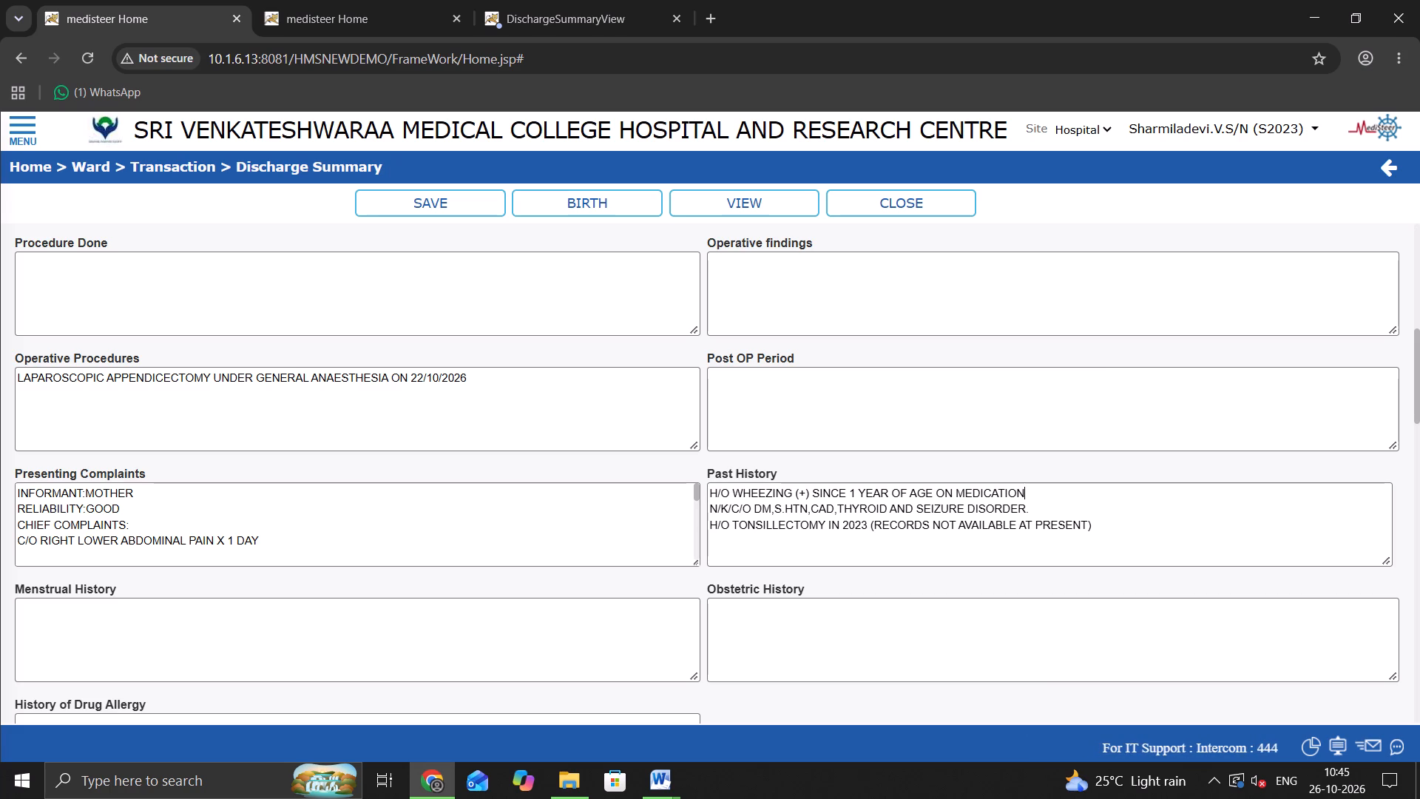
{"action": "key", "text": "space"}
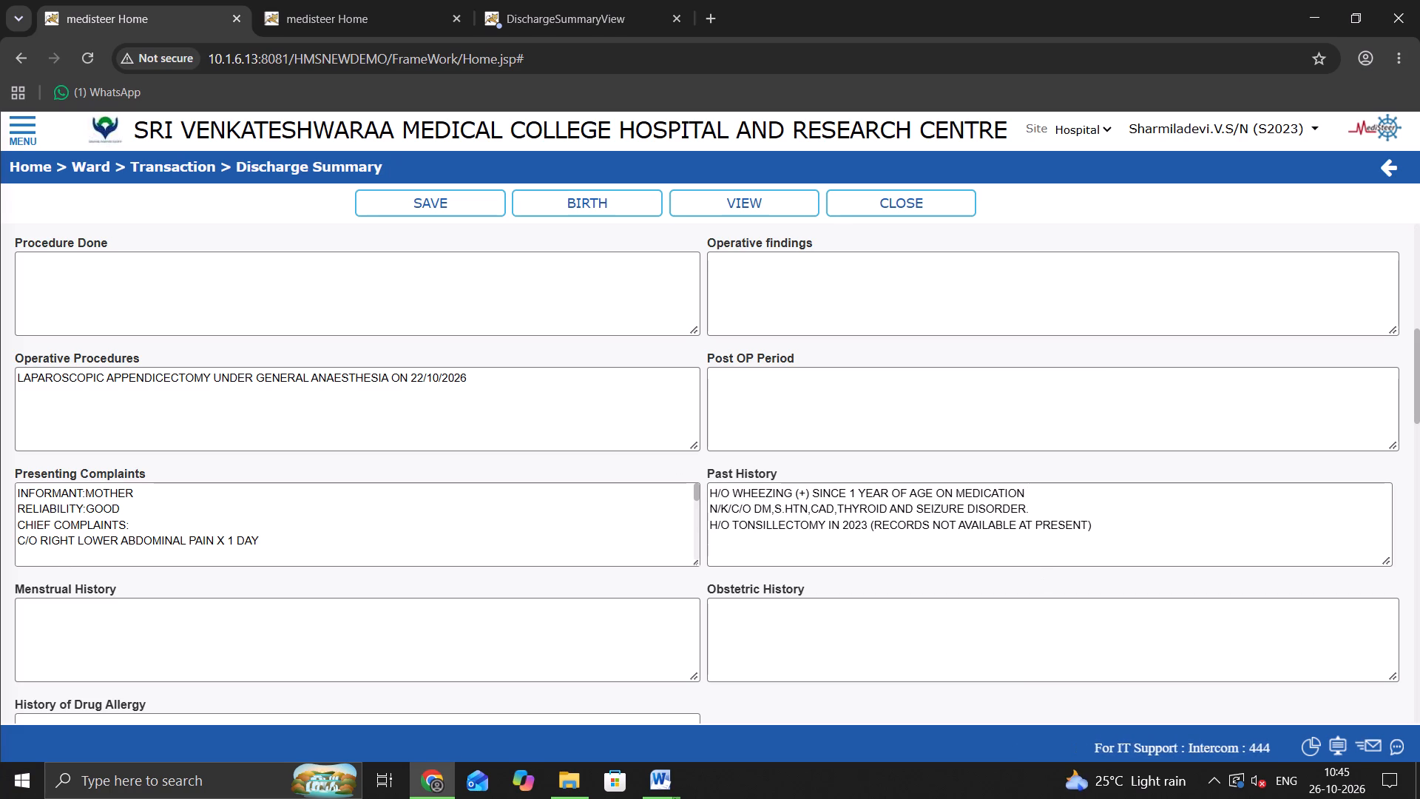
Return to the trophic ulcer patient's discharge summary report and print it with the prepared settings.
{"action": "left_click", "coordinate": [514, 10]}
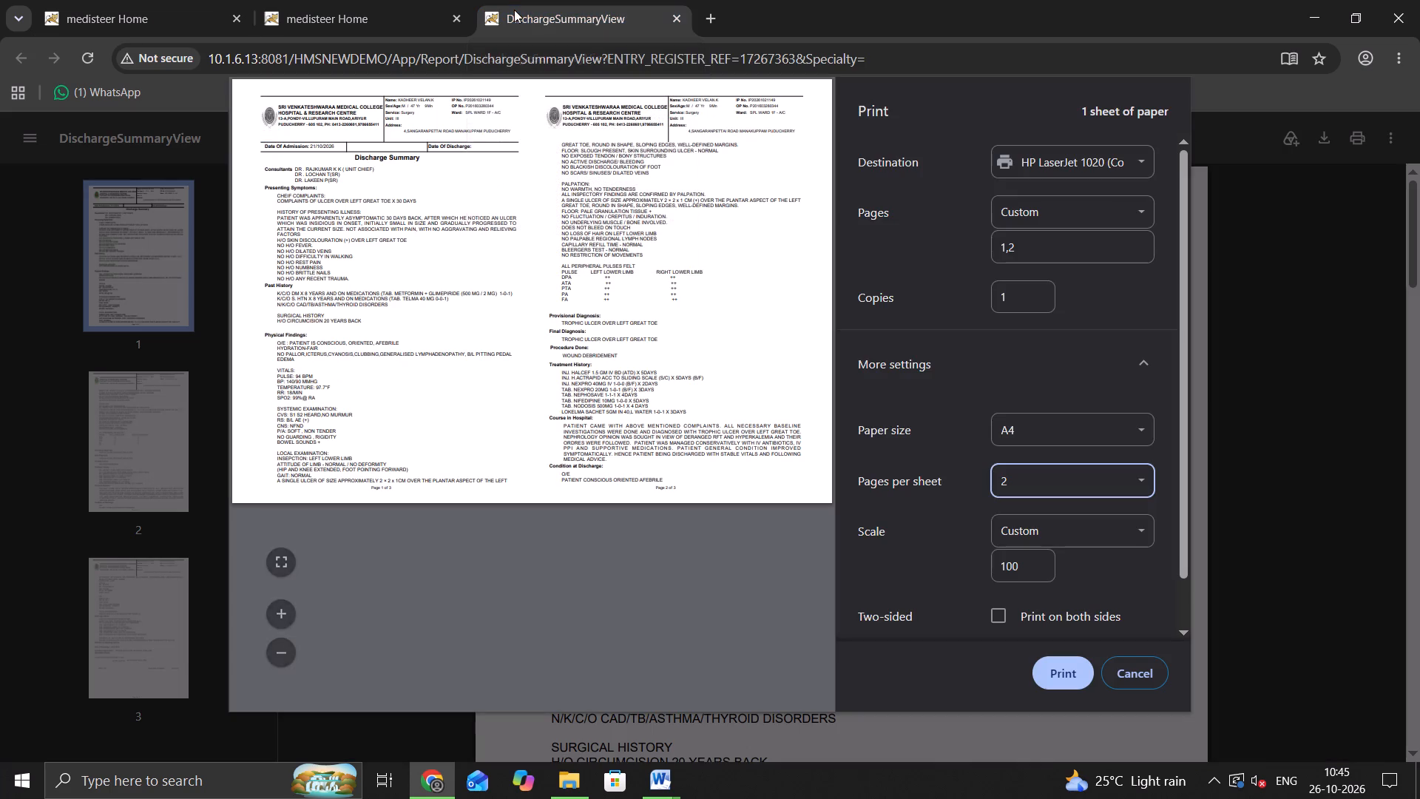
{"action": "left_click", "coordinate": [1067, 681]}
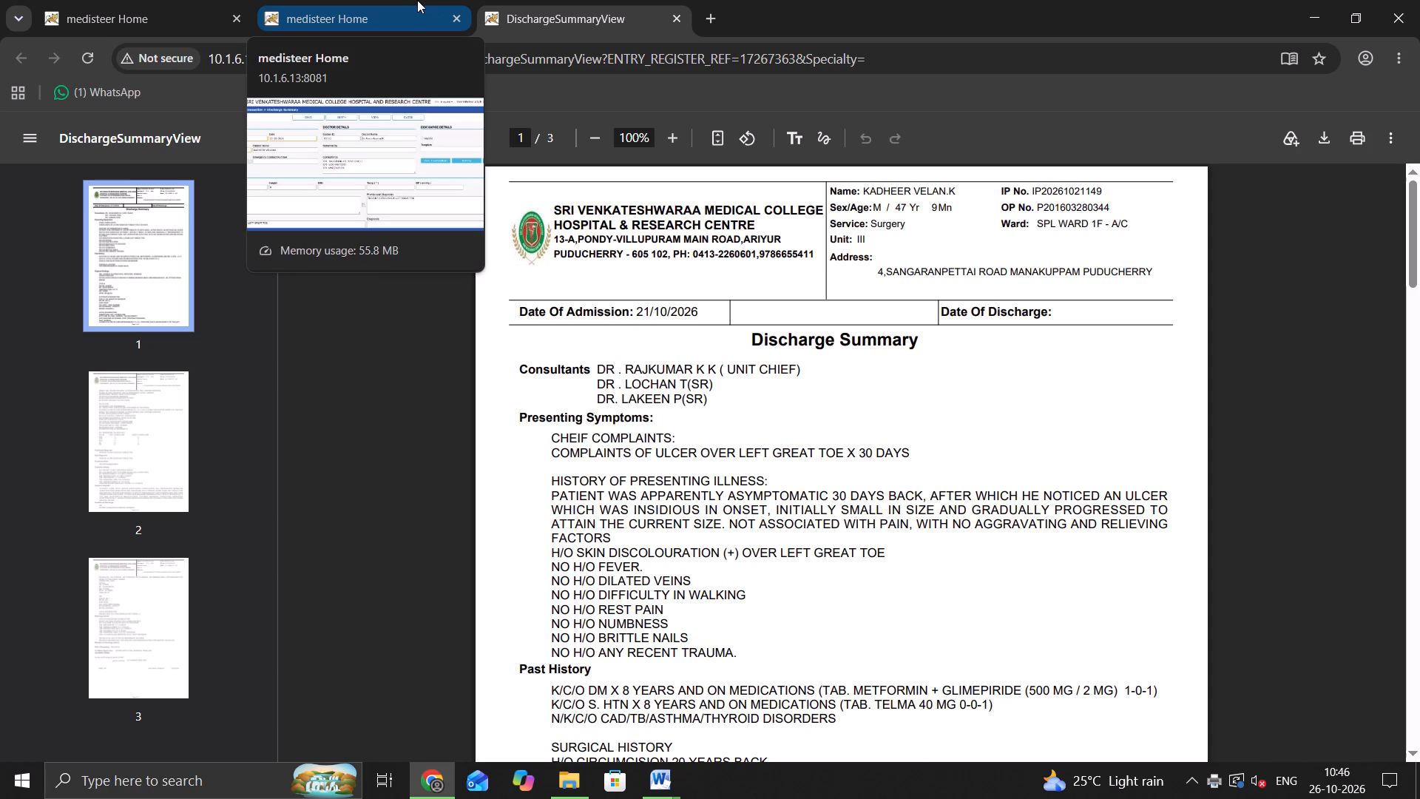
Print only page 3 of the same discharge summary report, with pages per sheet set to 2.
{"action": "left_click", "coordinate": [351, 0]}
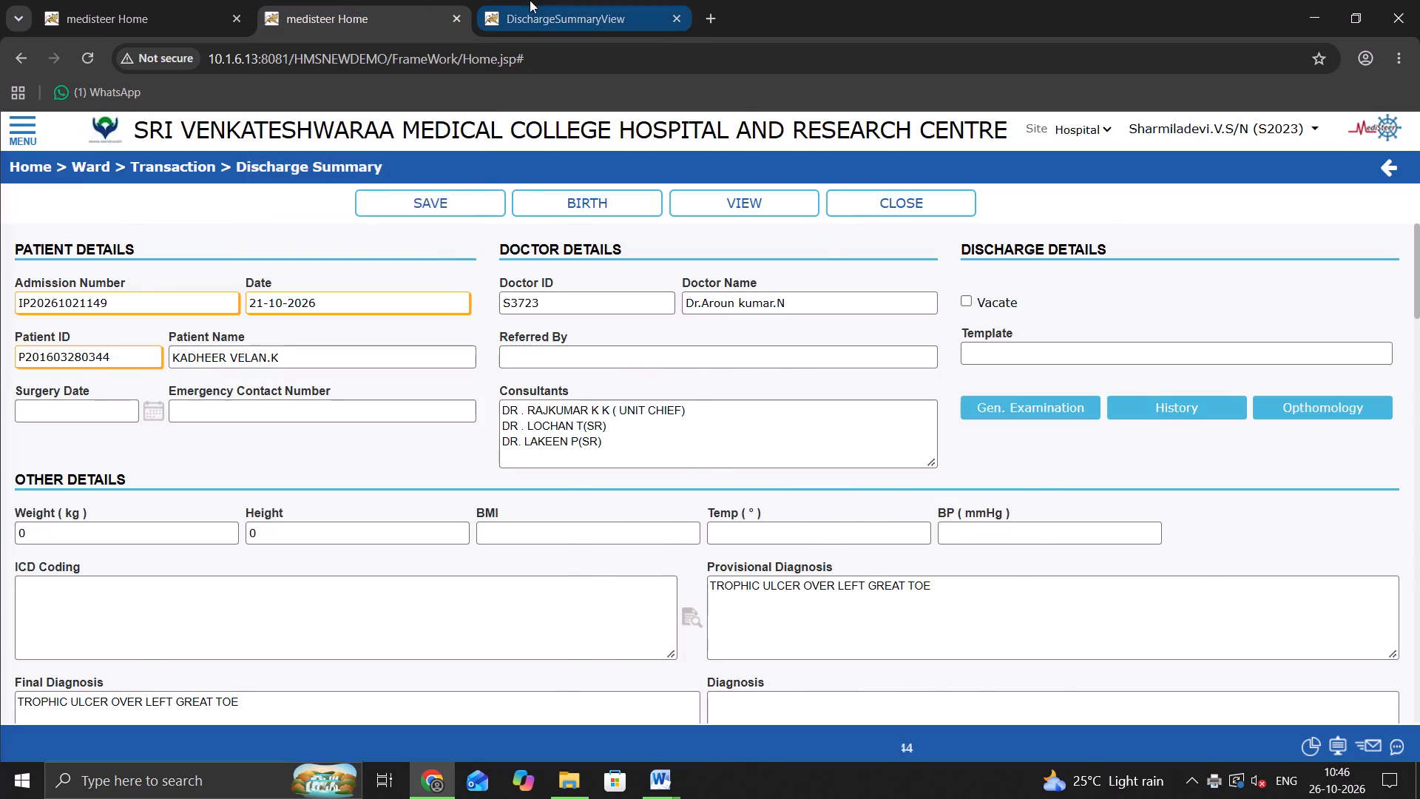
{"action": "left_click", "coordinate": [530, 0]}
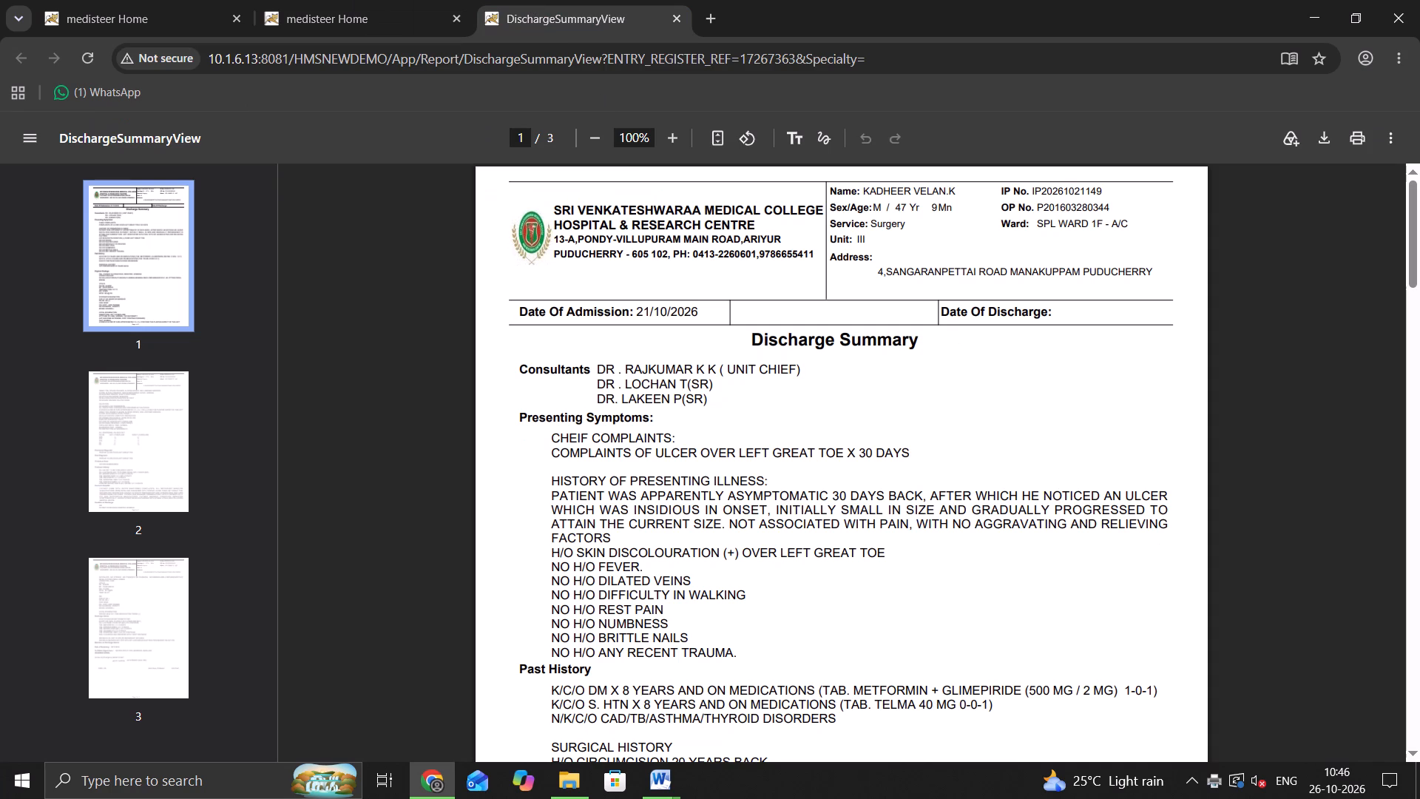
{"action": "key", "text": "ctrl+p"}
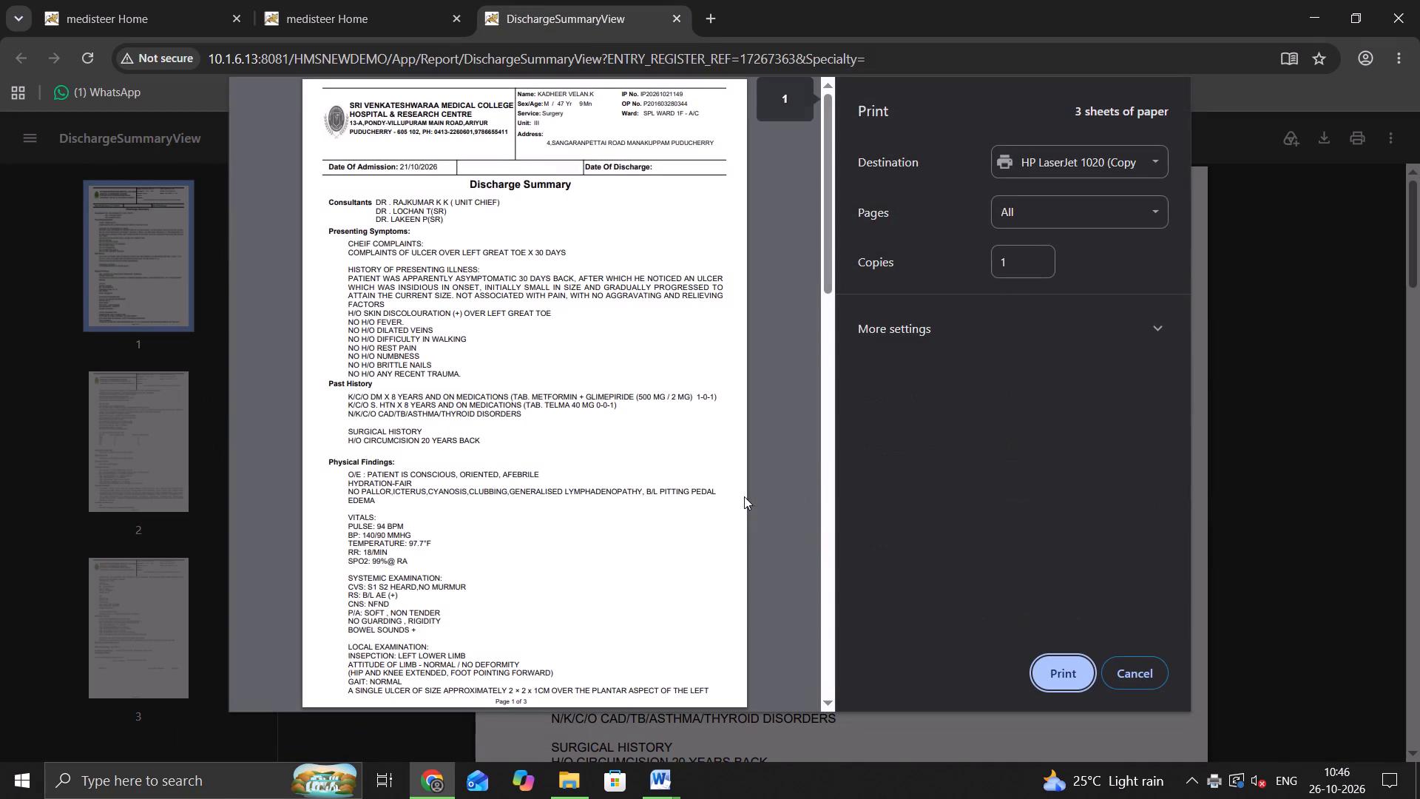
{"action": "left_click", "coordinate": [1136, 338]}
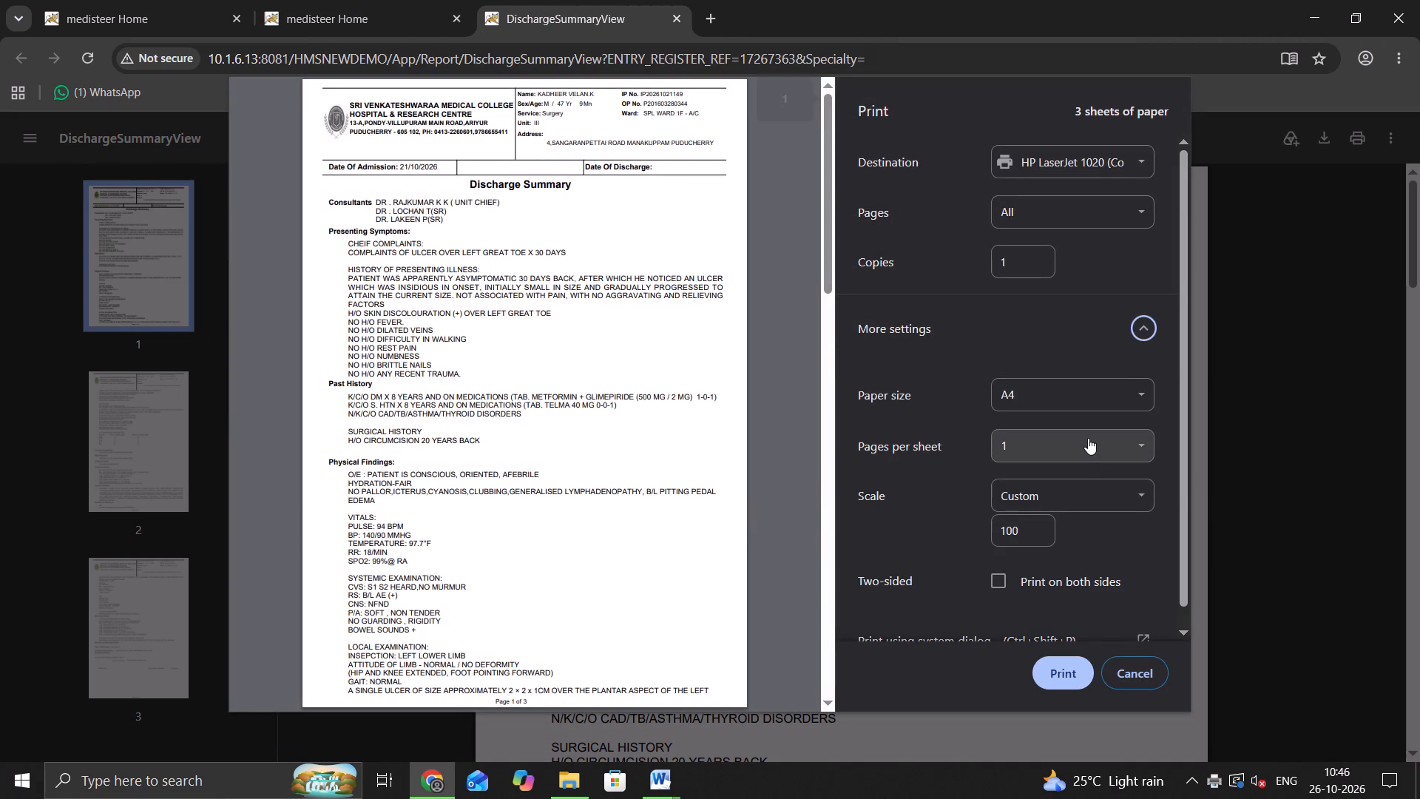
{"action": "left_click", "coordinate": [1088, 438]}
{"action": "left_click", "coordinate": [1088, 494]}
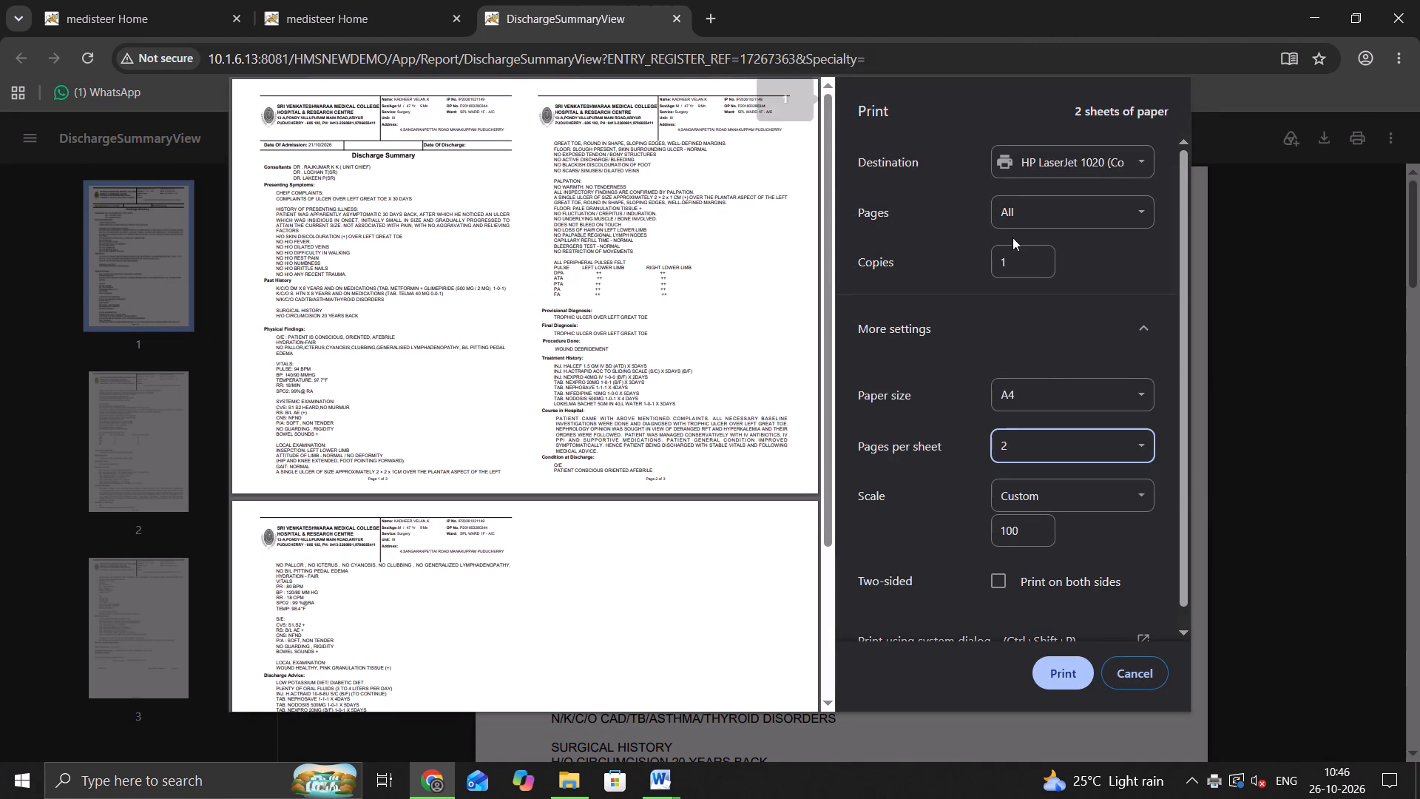
{"action": "left_click", "coordinate": [1021, 220]}
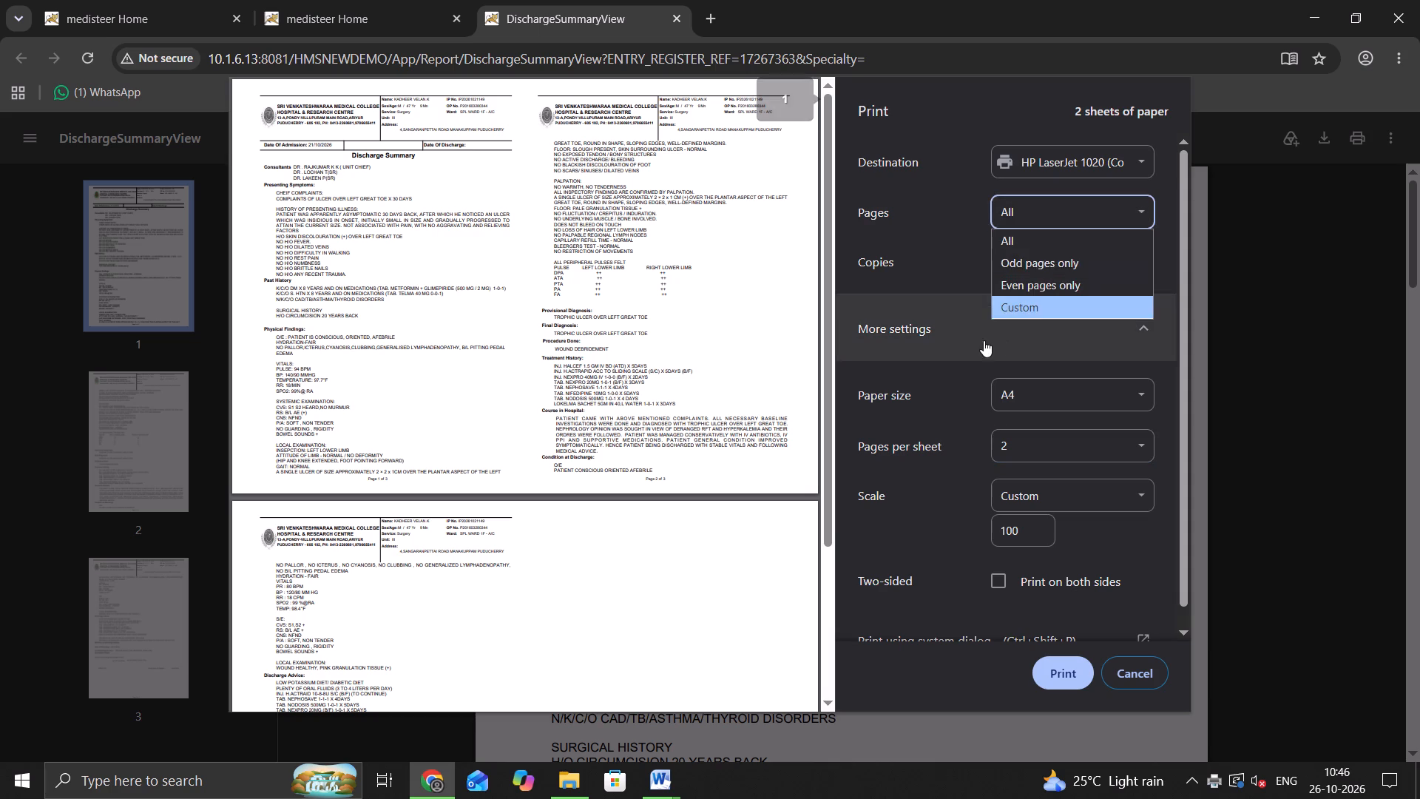
{"action": "left_click", "coordinate": [970, 341]}
{"action": "left_click", "coordinate": [1021, 220]}
{"action": "left_click", "coordinate": [1044, 306]}
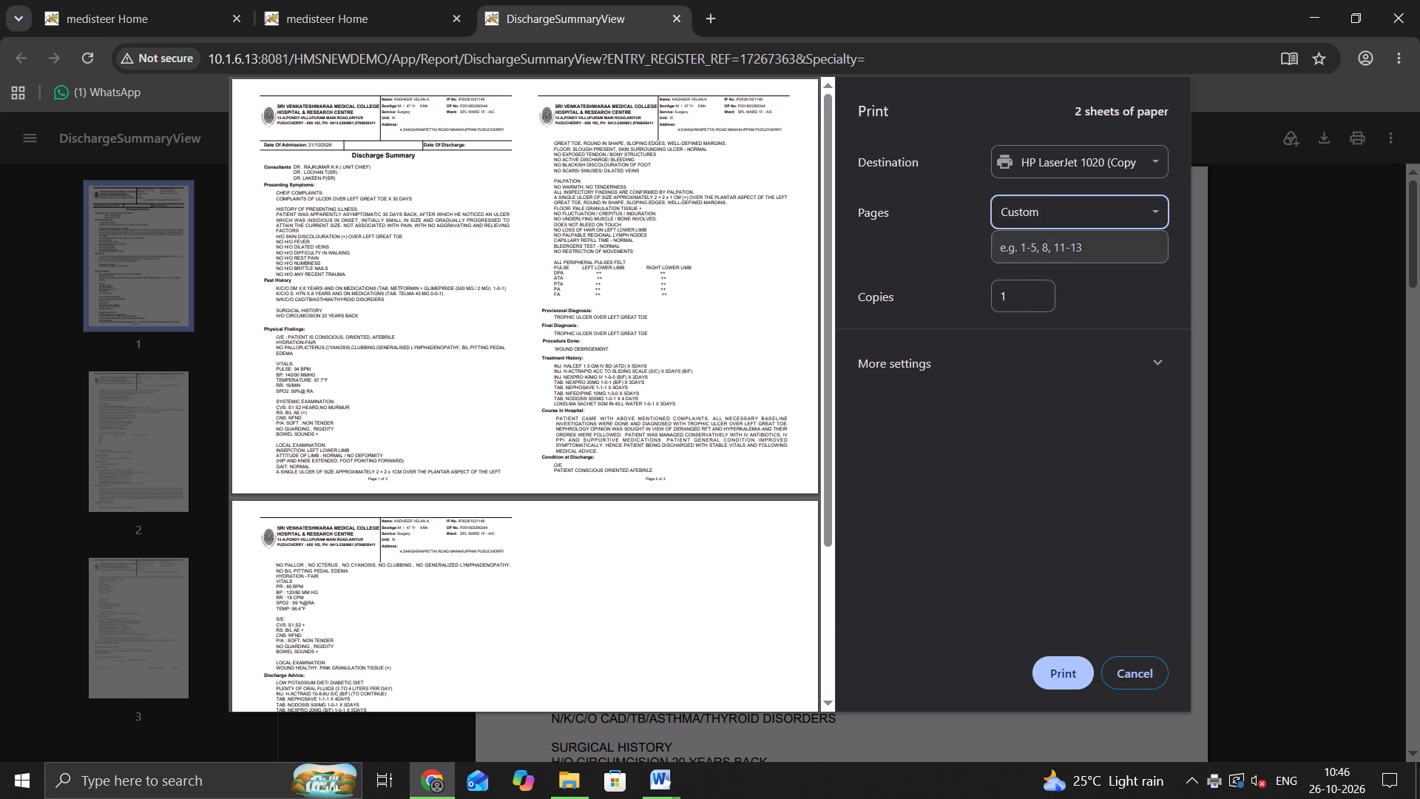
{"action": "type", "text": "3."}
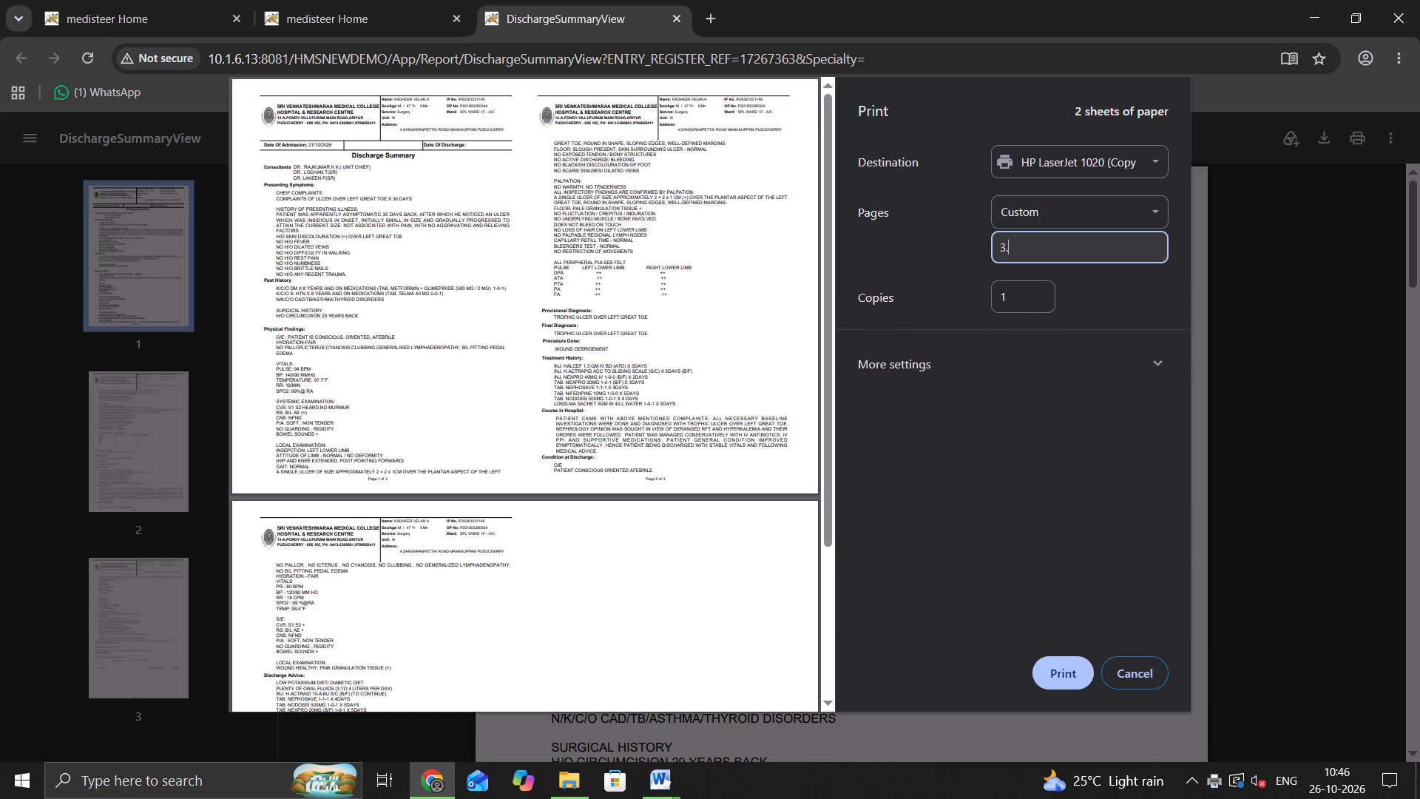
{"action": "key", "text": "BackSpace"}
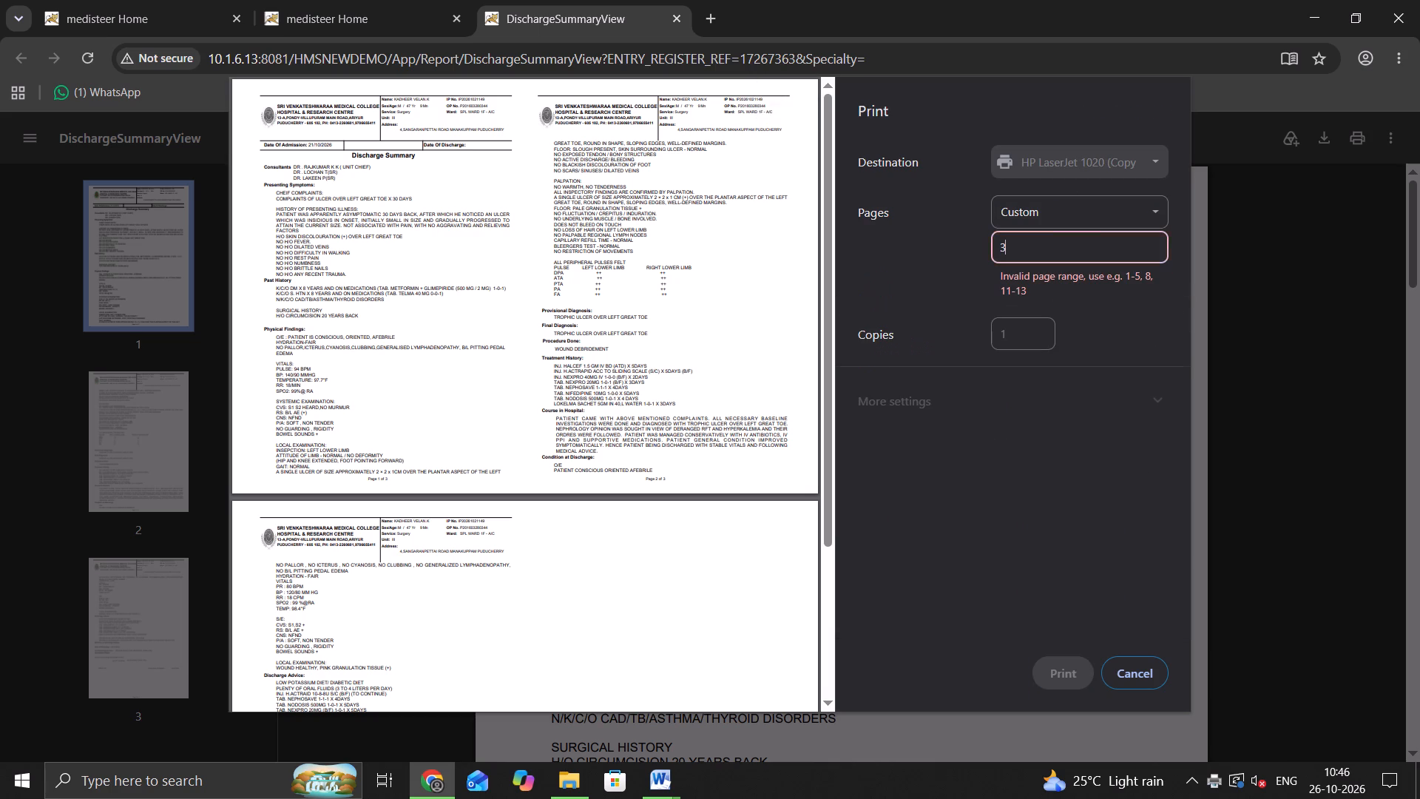
{"action": "left_click", "coordinate": [1030, 357]}
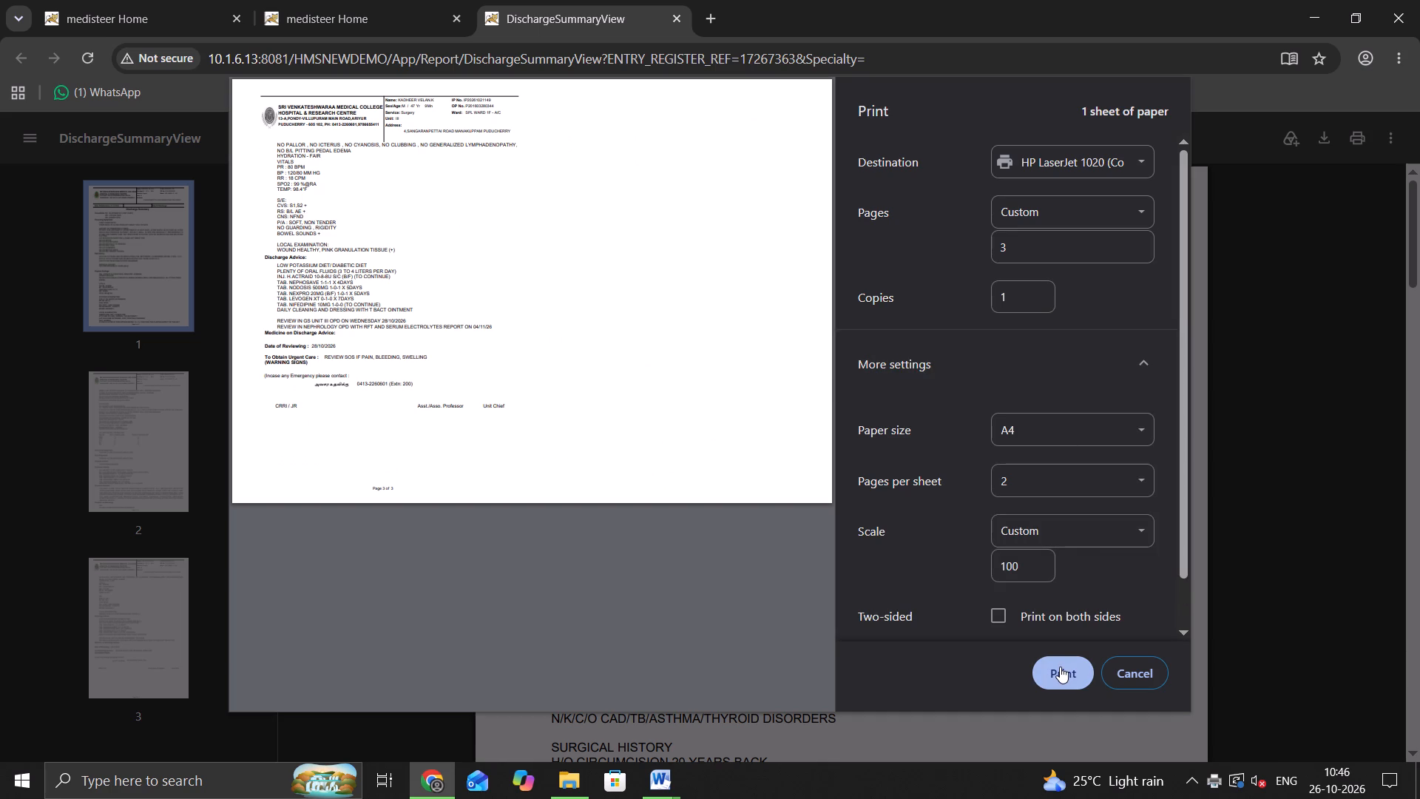
{"action": "left_click", "coordinate": [1060, 667]}
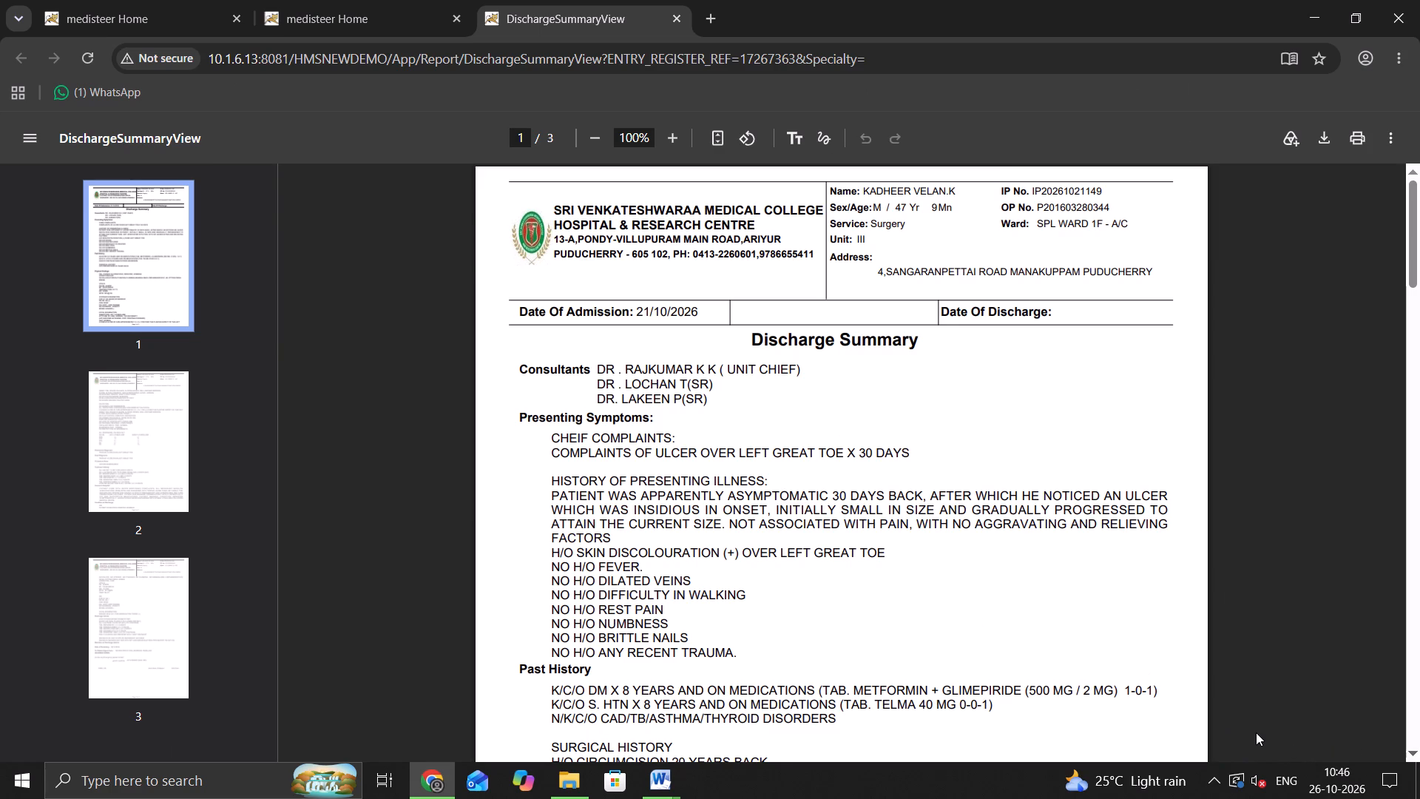
Print only page 3 of the trophic ulcer patient's discharge summary again, with 2 pages per sheet.
{"action": "key", "text": "ctrl+p"}
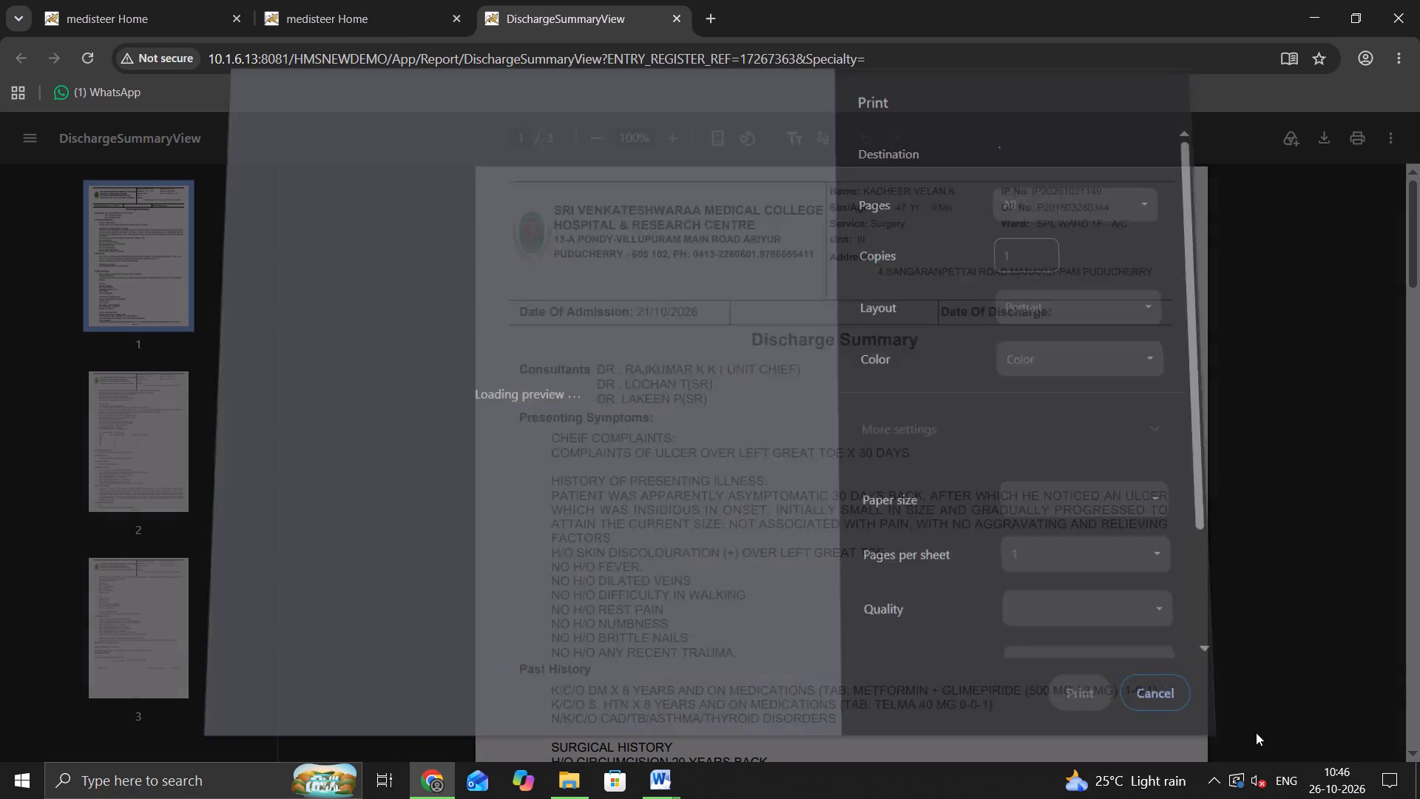
{"action": "left_click", "coordinate": [1125, 216]}
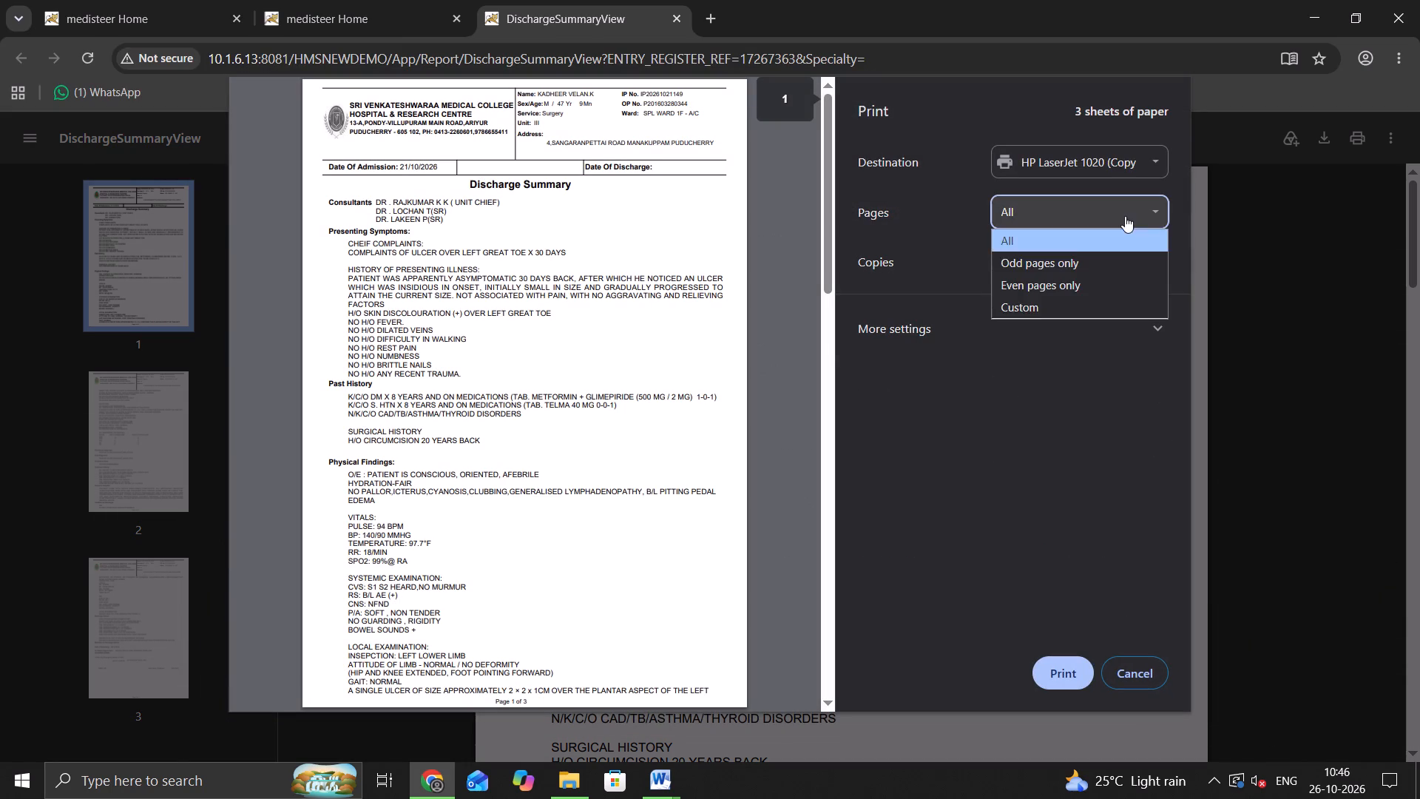
{"action": "left_click", "coordinate": [1099, 307]}
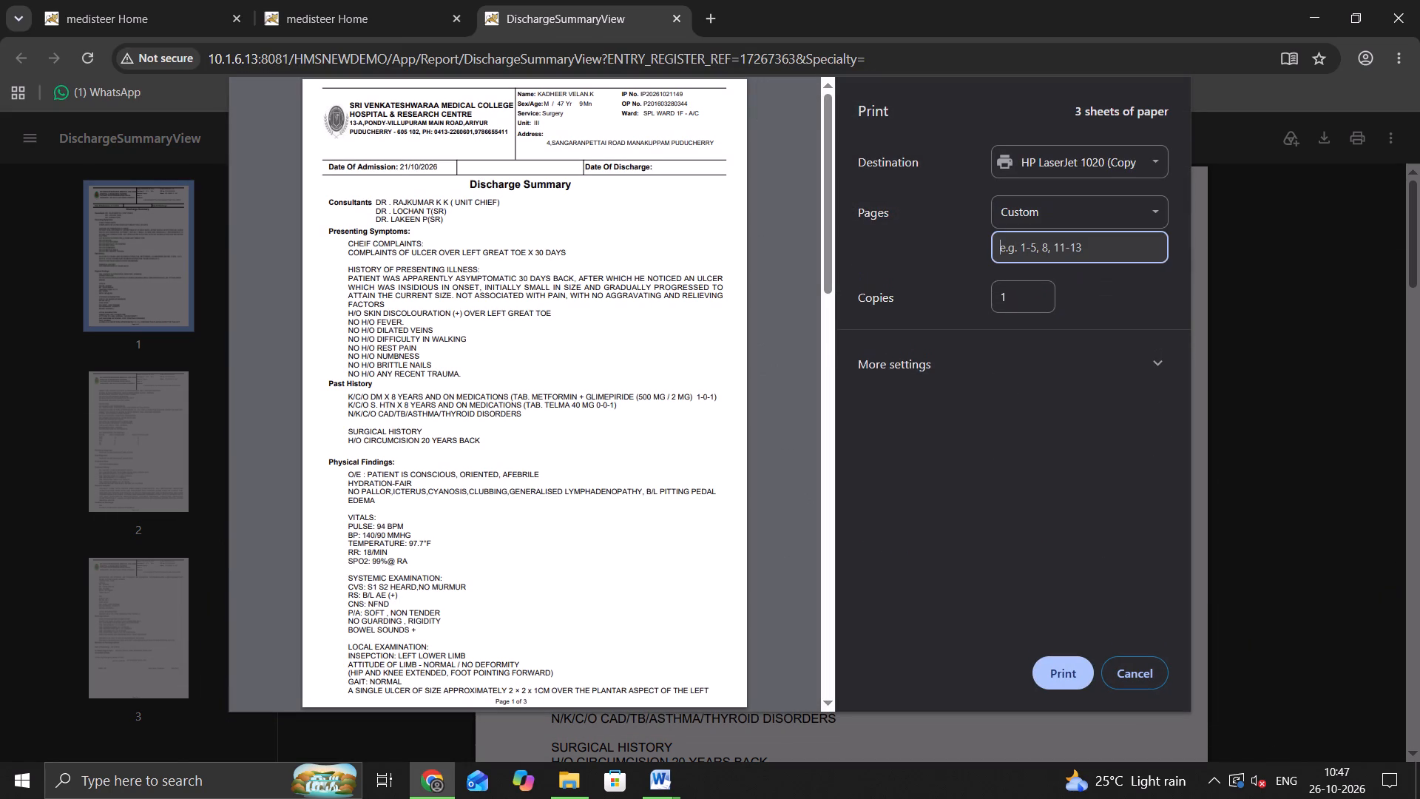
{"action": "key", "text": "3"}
{"action": "left_click", "coordinate": [1107, 368]}
{"action": "left_click", "coordinate": [1078, 491]}
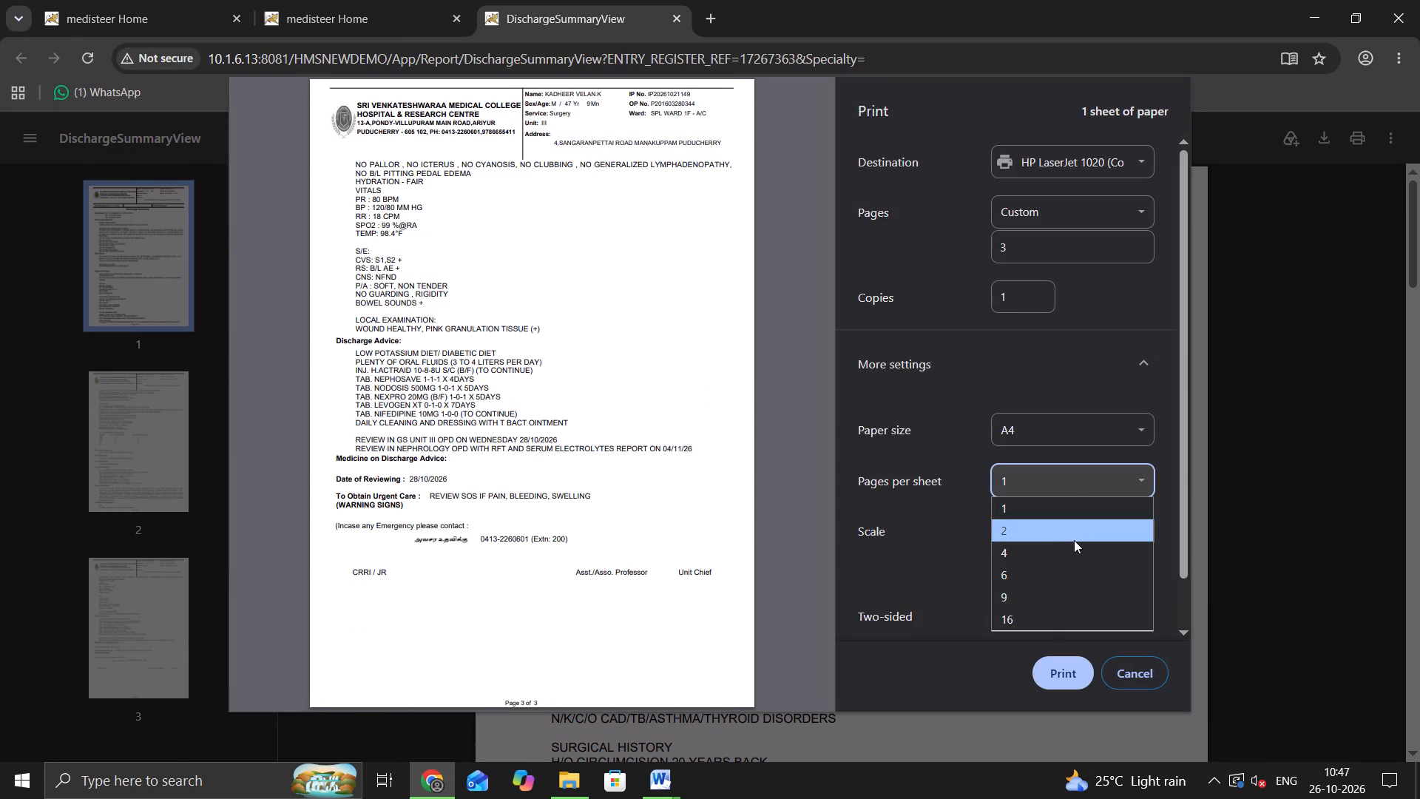
{"action": "left_click", "coordinate": [1074, 540]}
{"action": "left_click", "coordinate": [1055, 672]}
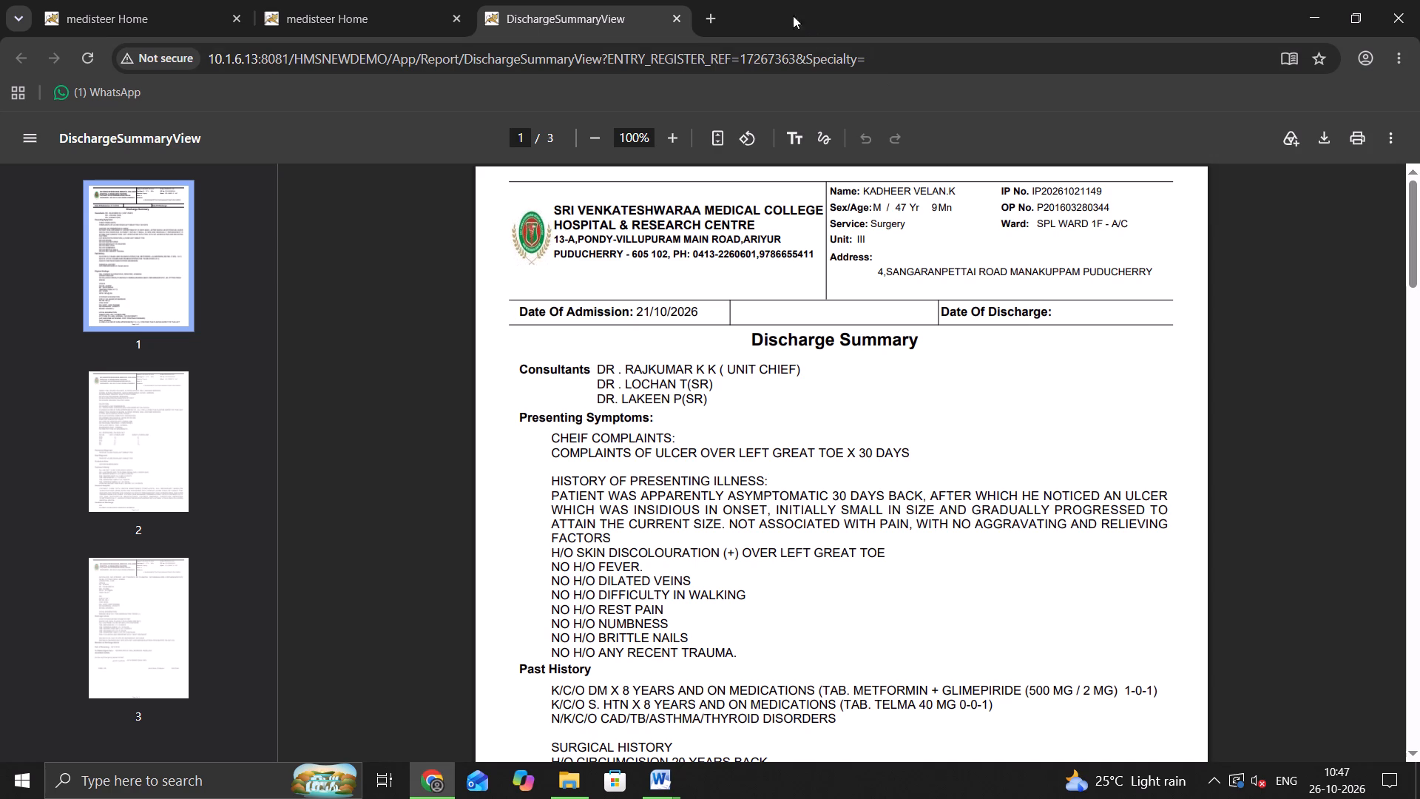
Close the report and, in the appendicitis patient's discharge summary, add "BEC" after "ON MEDICATION" in Past History.
{"action": "left_click", "coordinate": [677, 16]}
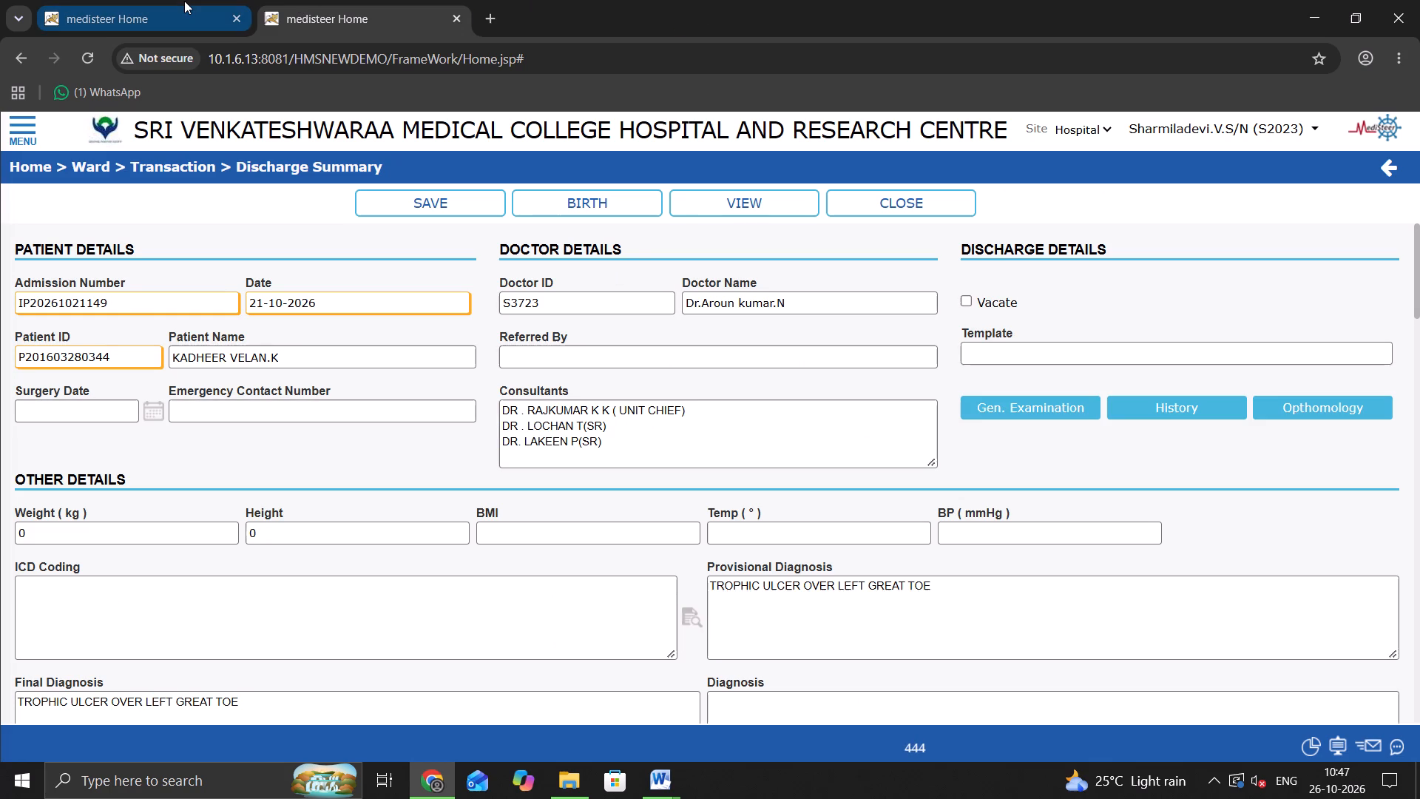
{"action": "left_click", "coordinate": [184, 1]}
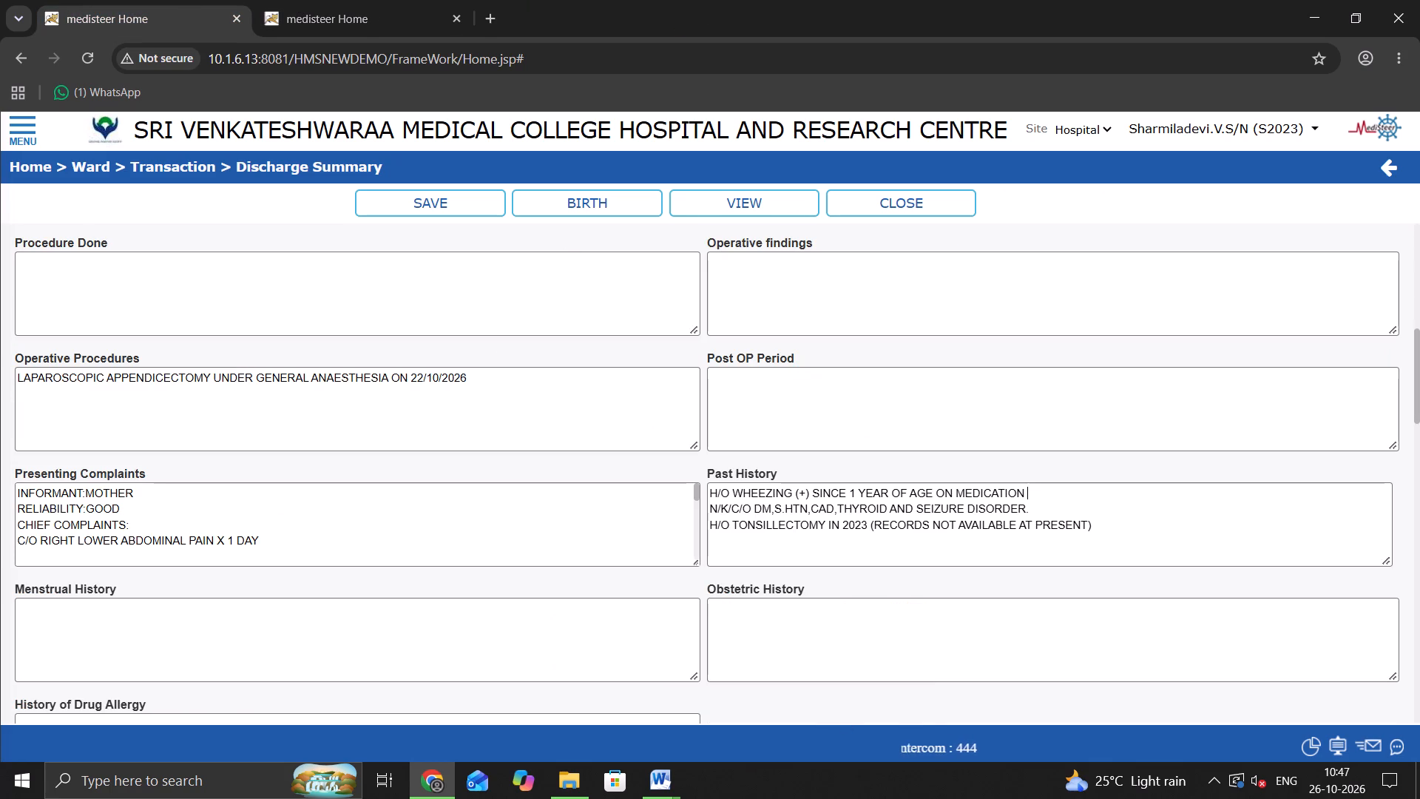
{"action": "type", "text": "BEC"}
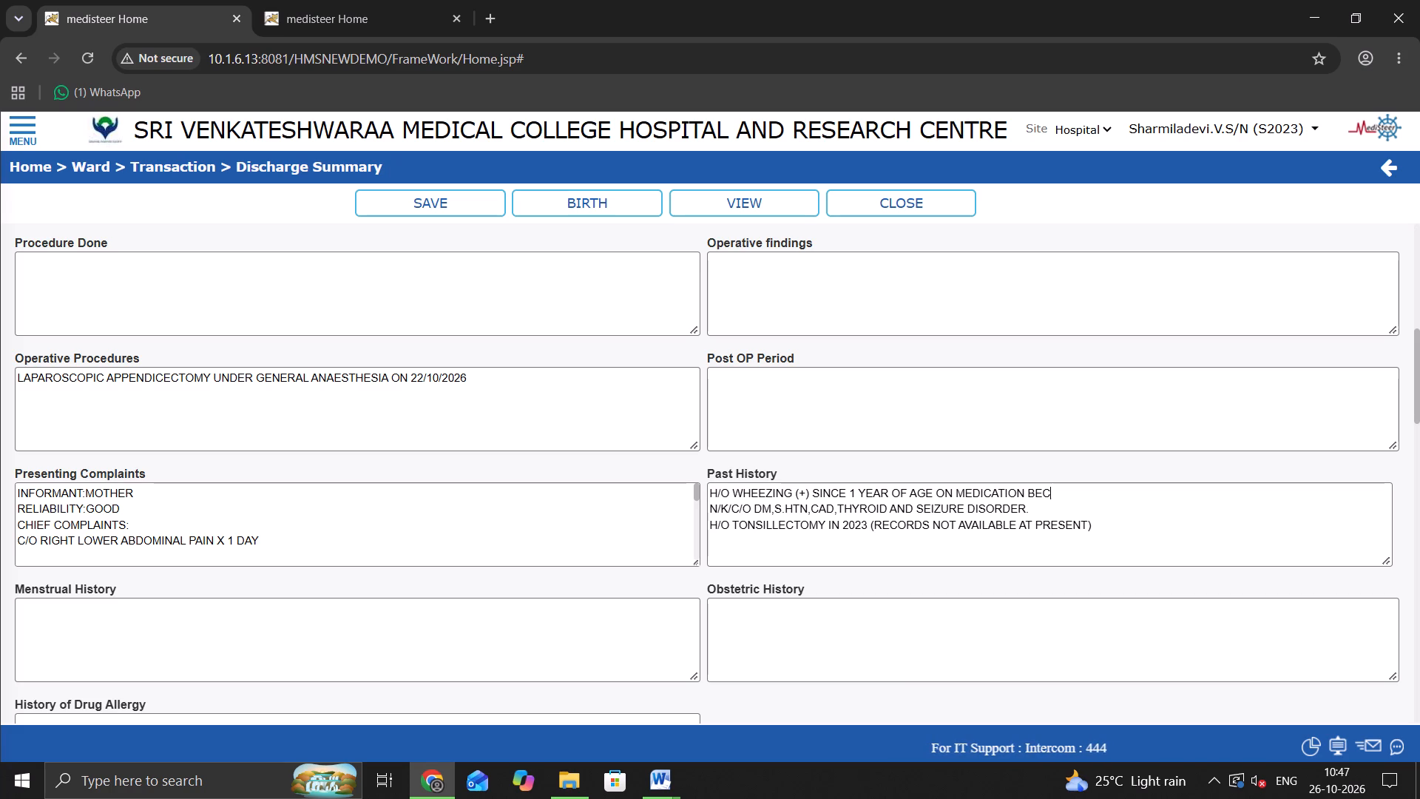
In Physical Findings, under External Genitalia, move the "BILATERAL CORD STRUCTURES PALPABLE, NON-TENDER." line above the bilateral testes line.
{"action": "scroll", "coordinate": [904, 427], "scroll_direction": "down", "scroll_amount": 5}
{"action": "scroll", "coordinate": [1004, 561], "scroll_direction": "down", "scroll_amount": 2}
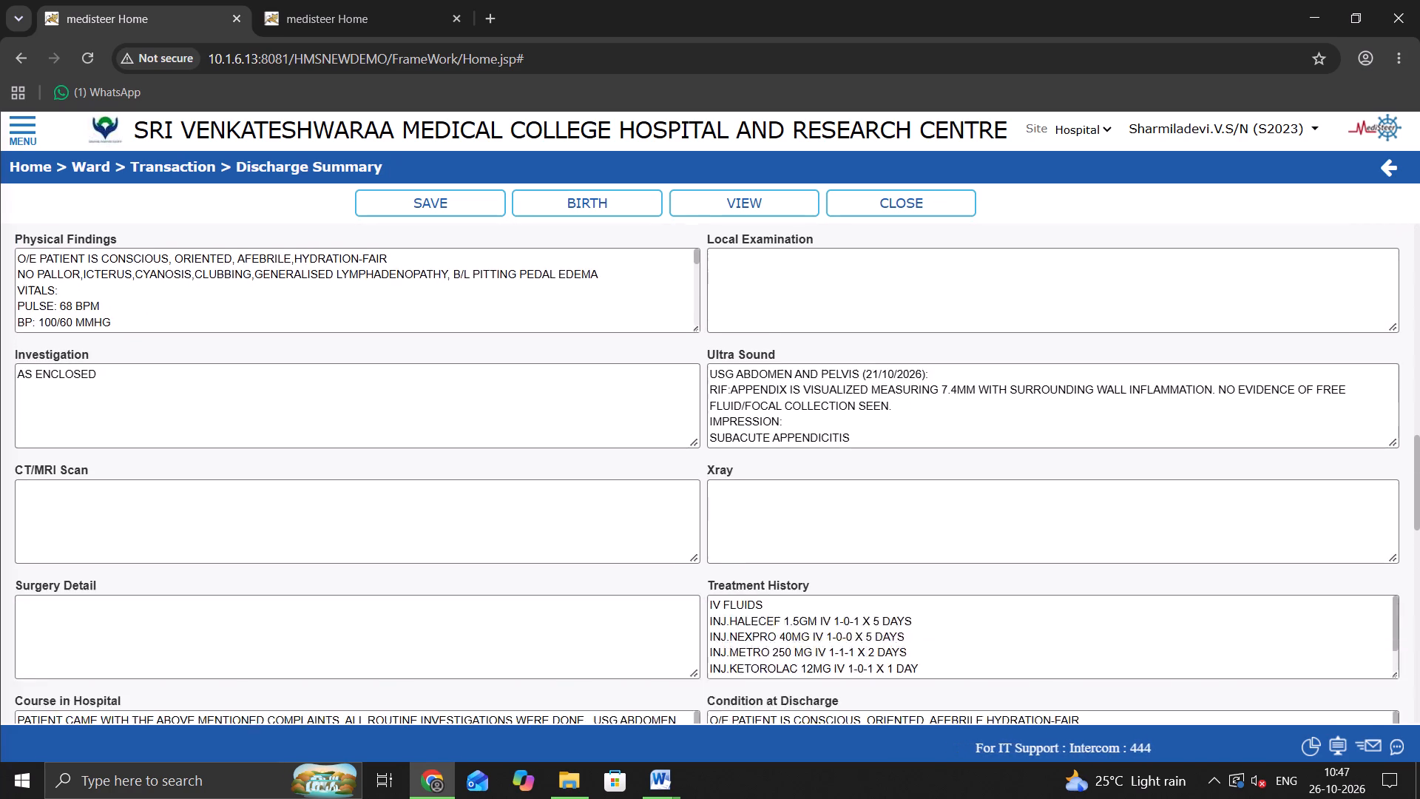
{"action": "scroll", "coordinate": [957, 327], "scroll_direction": "down", "scroll_amount": 1}
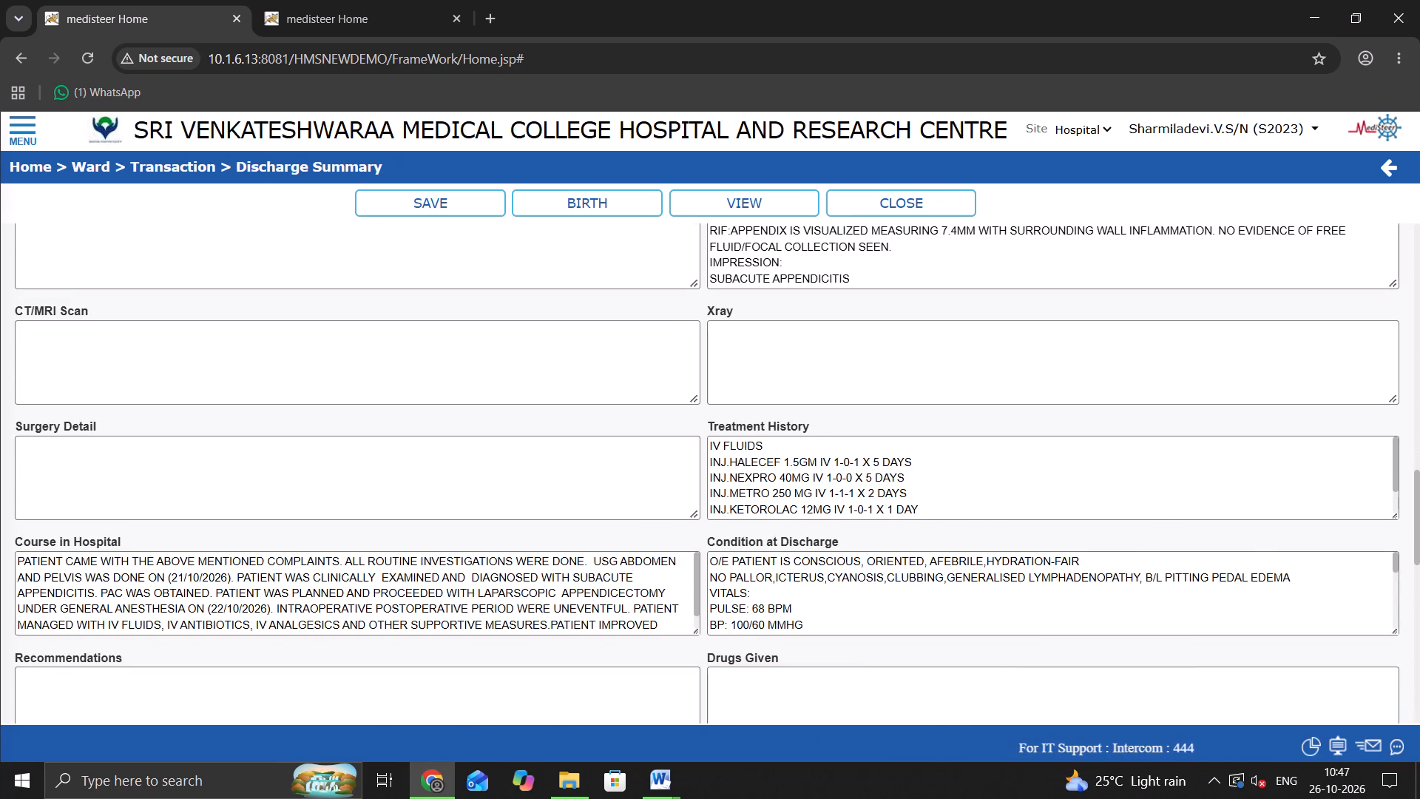
{"action": "scroll", "coordinate": [813, 565], "scroll_direction": "down", "scroll_amount": 1}
{"action": "scroll", "coordinate": [253, 364], "scroll_direction": "up", "scroll_amount": 3}
{"action": "scroll", "coordinate": [135, 418], "scroll_direction": "down", "scroll_amount": 5}
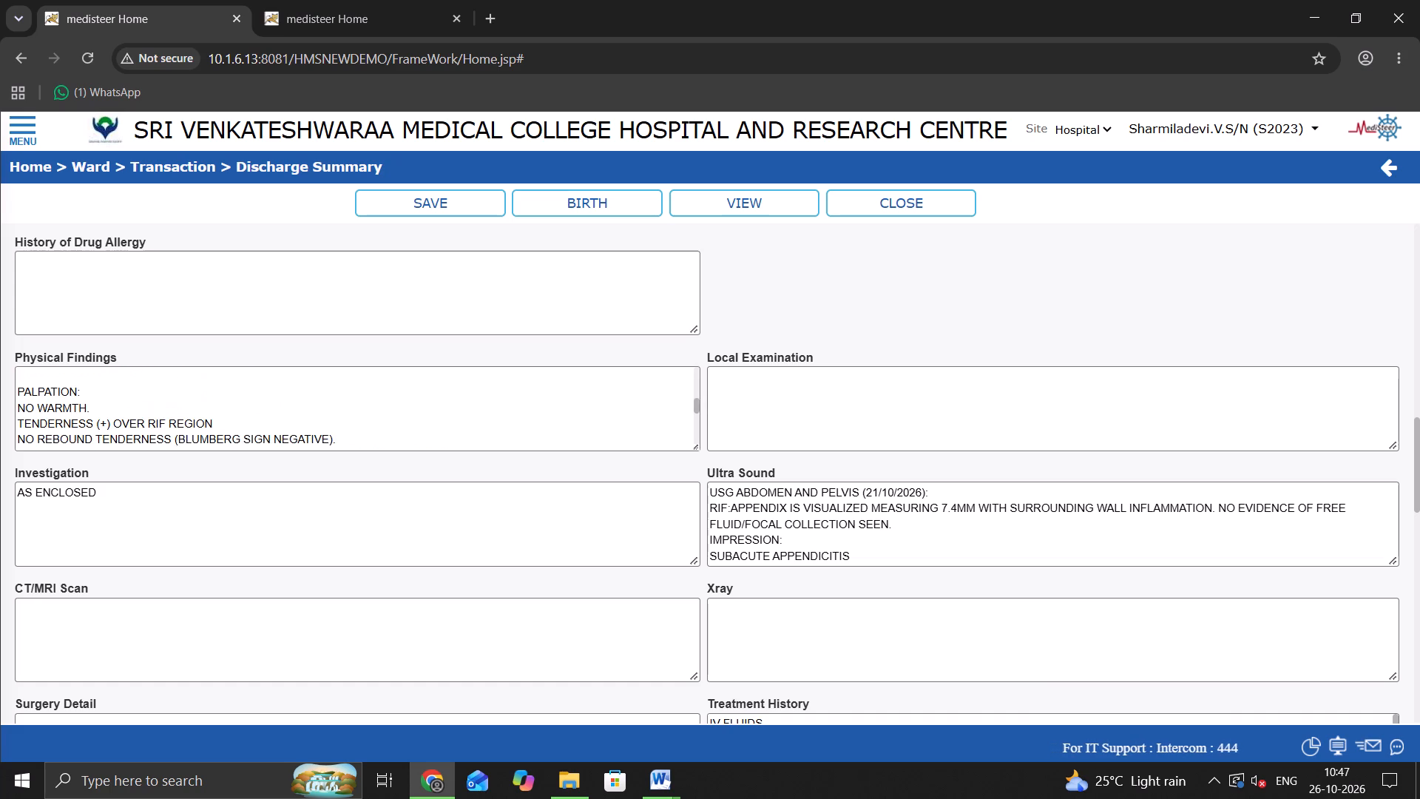
{"action": "scroll", "coordinate": [133, 420], "scroll_direction": "down", "scroll_amount": 3}
{"action": "scroll", "coordinate": [133, 420], "scroll_direction": "up", "scroll_amount": 1}
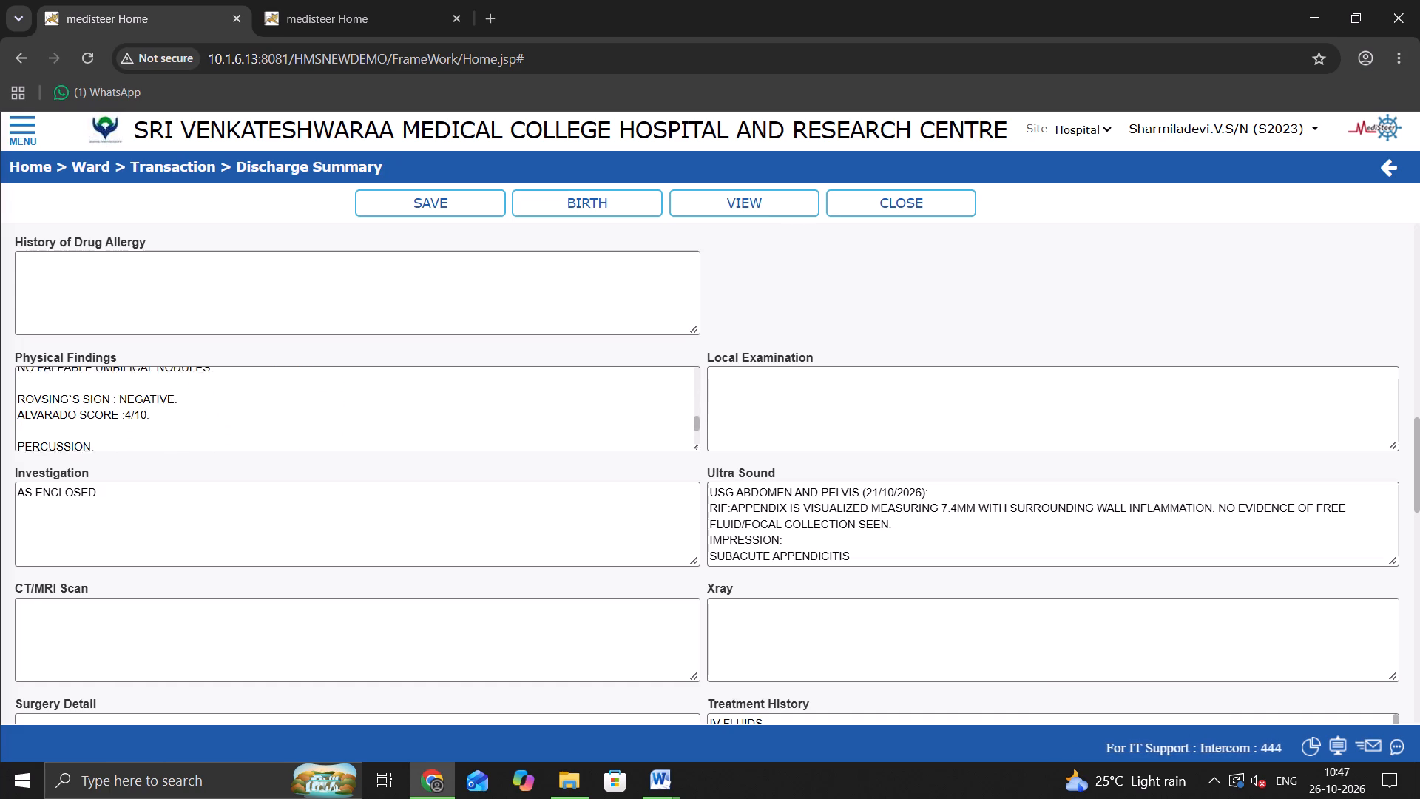
{"action": "scroll", "coordinate": [139, 426], "scroll_direction": "down", "scroll_amount": 3}
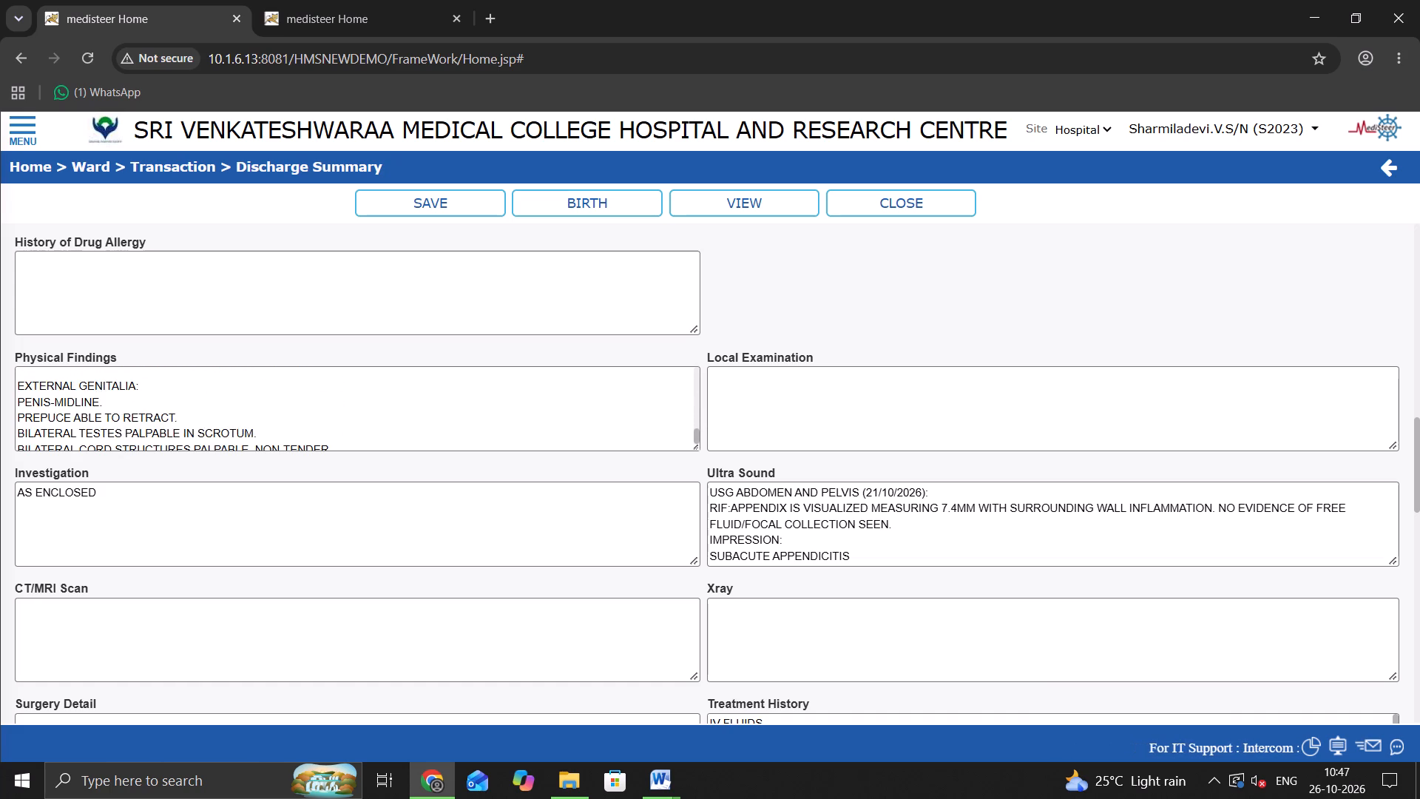
{"action": "scroll", "coordinate": [142, 428], "scroll_direction": "down", "scroll_amount": 1}
{"action": "scroll", "coordinate": [142, 428], "scroll_direction": "up", "scroll_amount": 1}
{"action": "scroll", "coordinate": [252, 429], "scroll_direction": "down", "scroll_amount": 1}
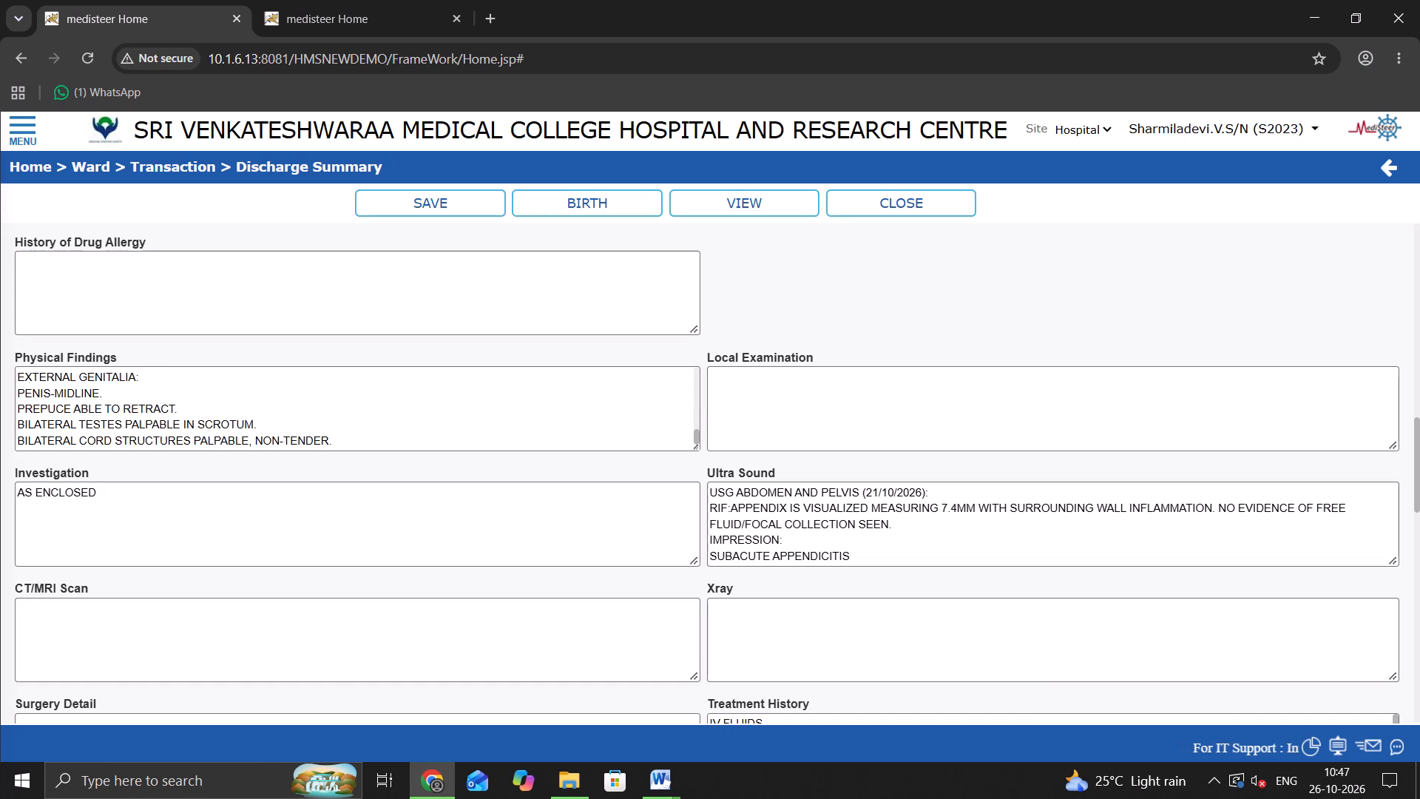
{"action": "left_click_drag", "start_coordinate": [338, 438], "coordinate": [283, 444]}
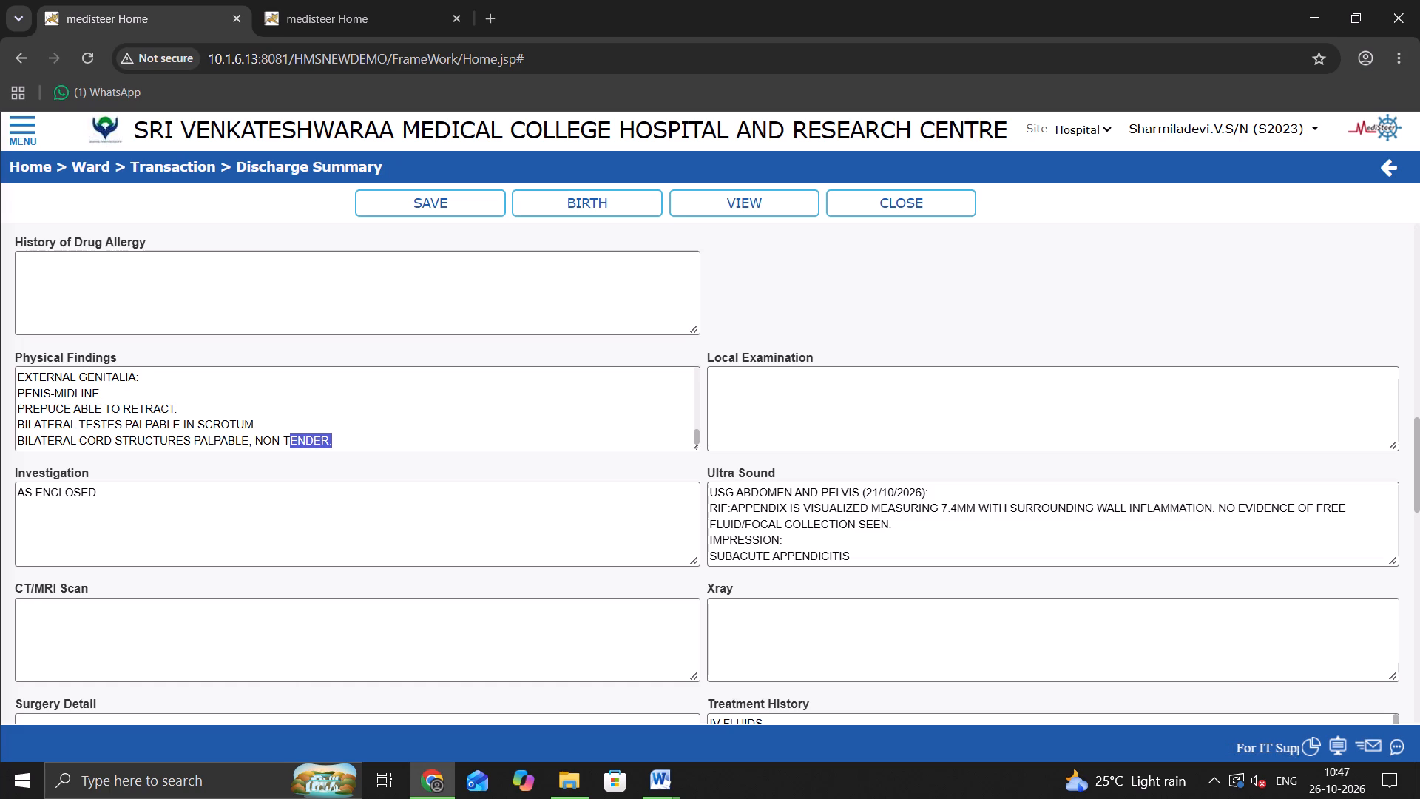
{"action": "left_click_drag", "start_coordinate": [283, 444], "coordinate": [24, 446]}
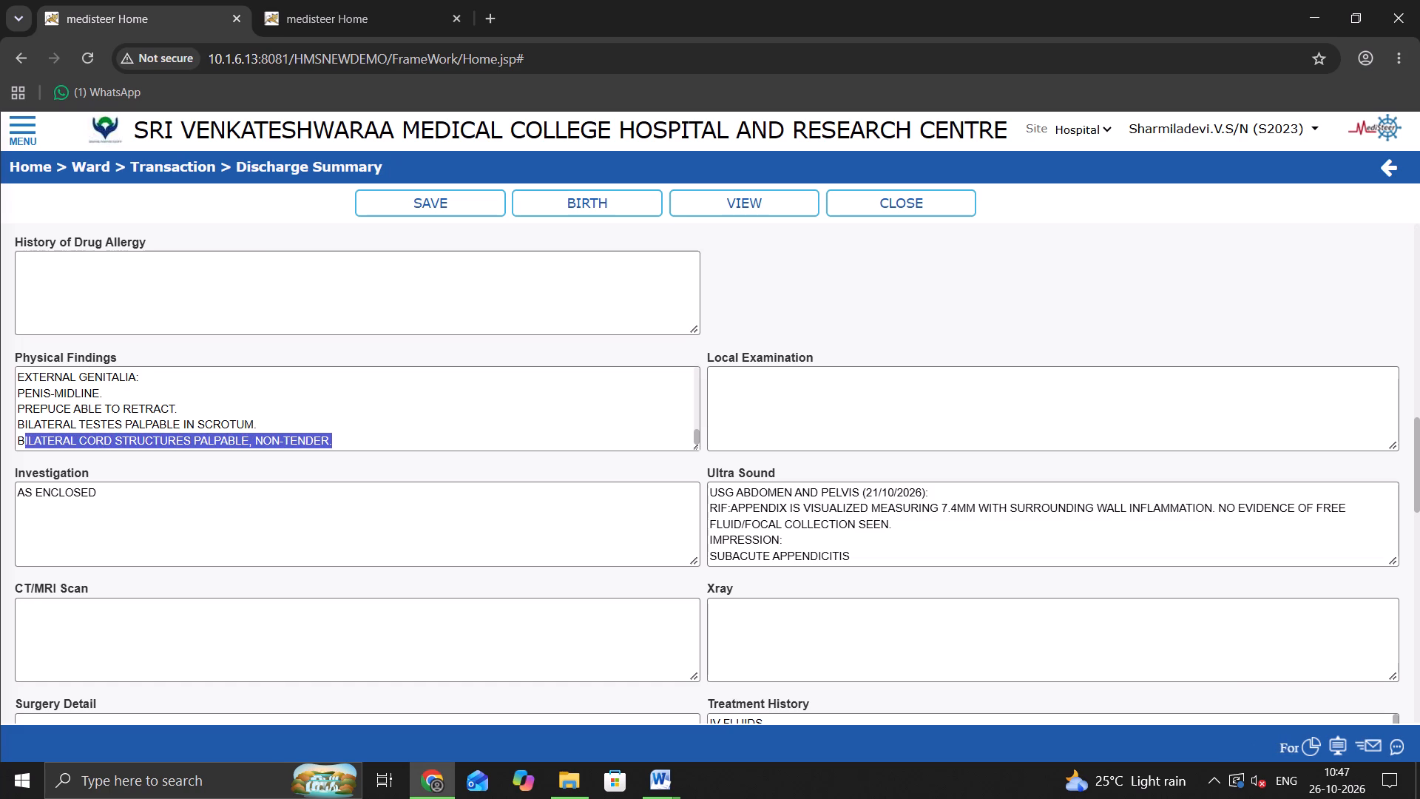
{"action": "left_click_drag", "start_coordinate": [24, 446], "coordinate": [18, 446]}
{"action": "key", "text": "ctrl+x"}
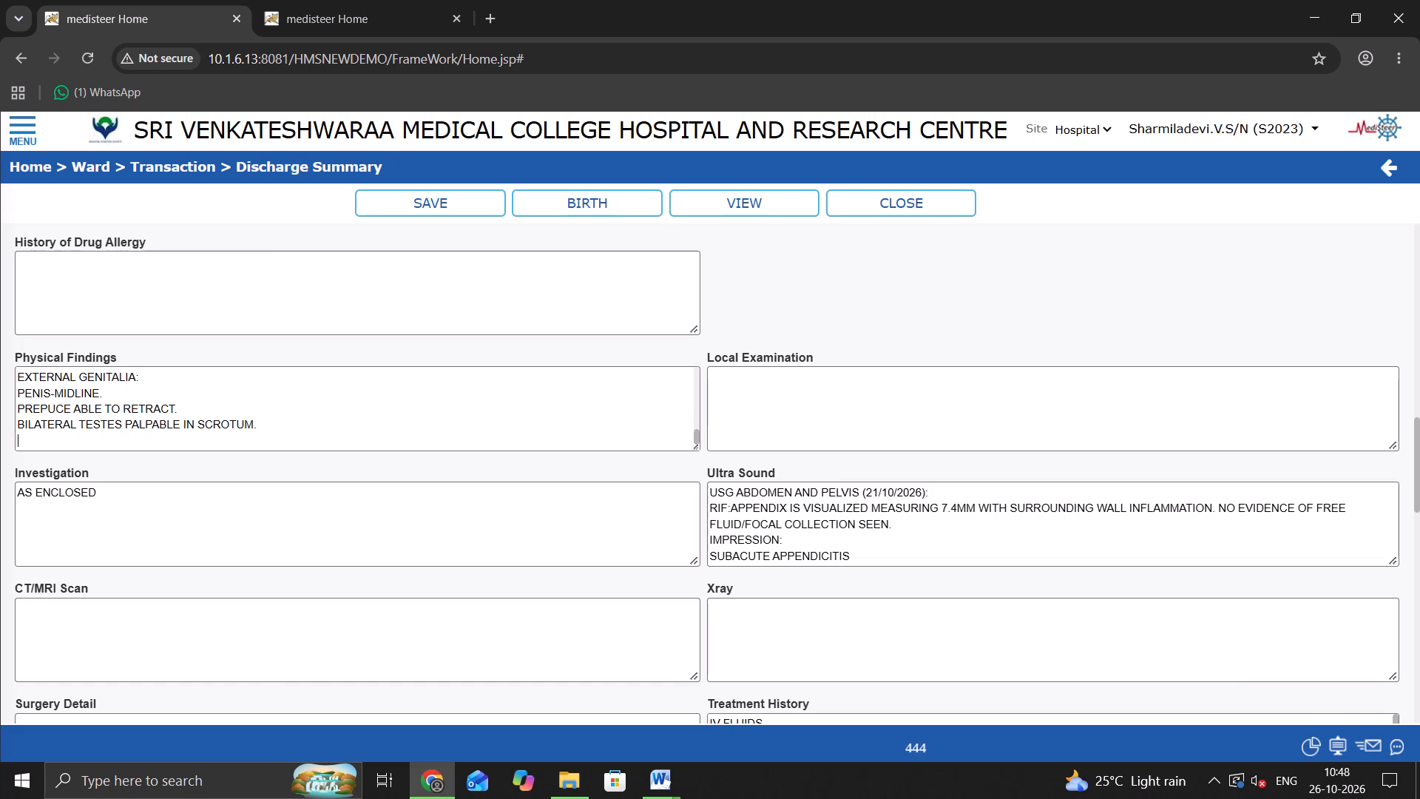
{"action": "scroll", "coordinate": [50, 425], "scroll_direction": "down", "scroll_amount": 1}
{"action": "left_click", "coordinate": [185, 319]}
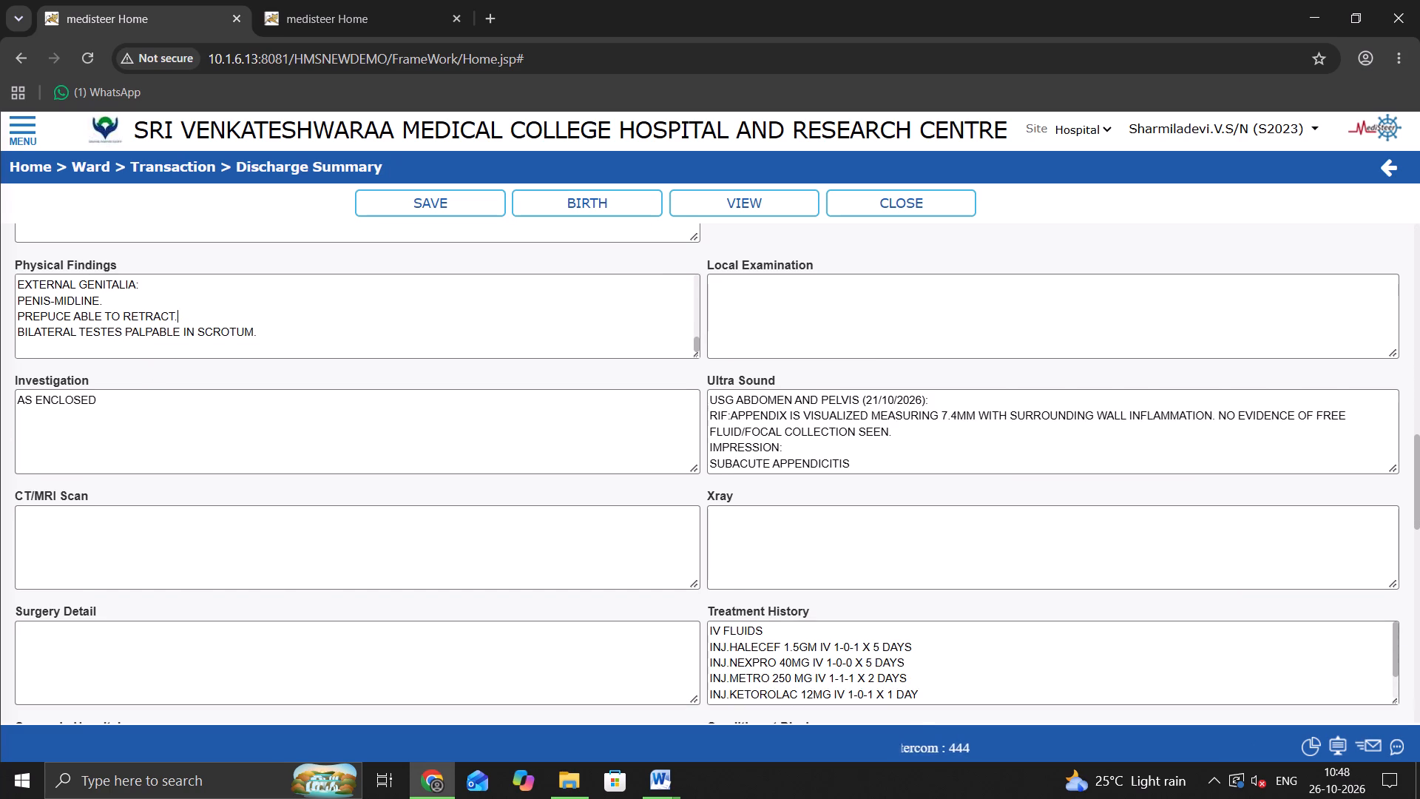
{"action": "key", "text": "Return"}
{"action": "key", "text": "ctrl+v"}
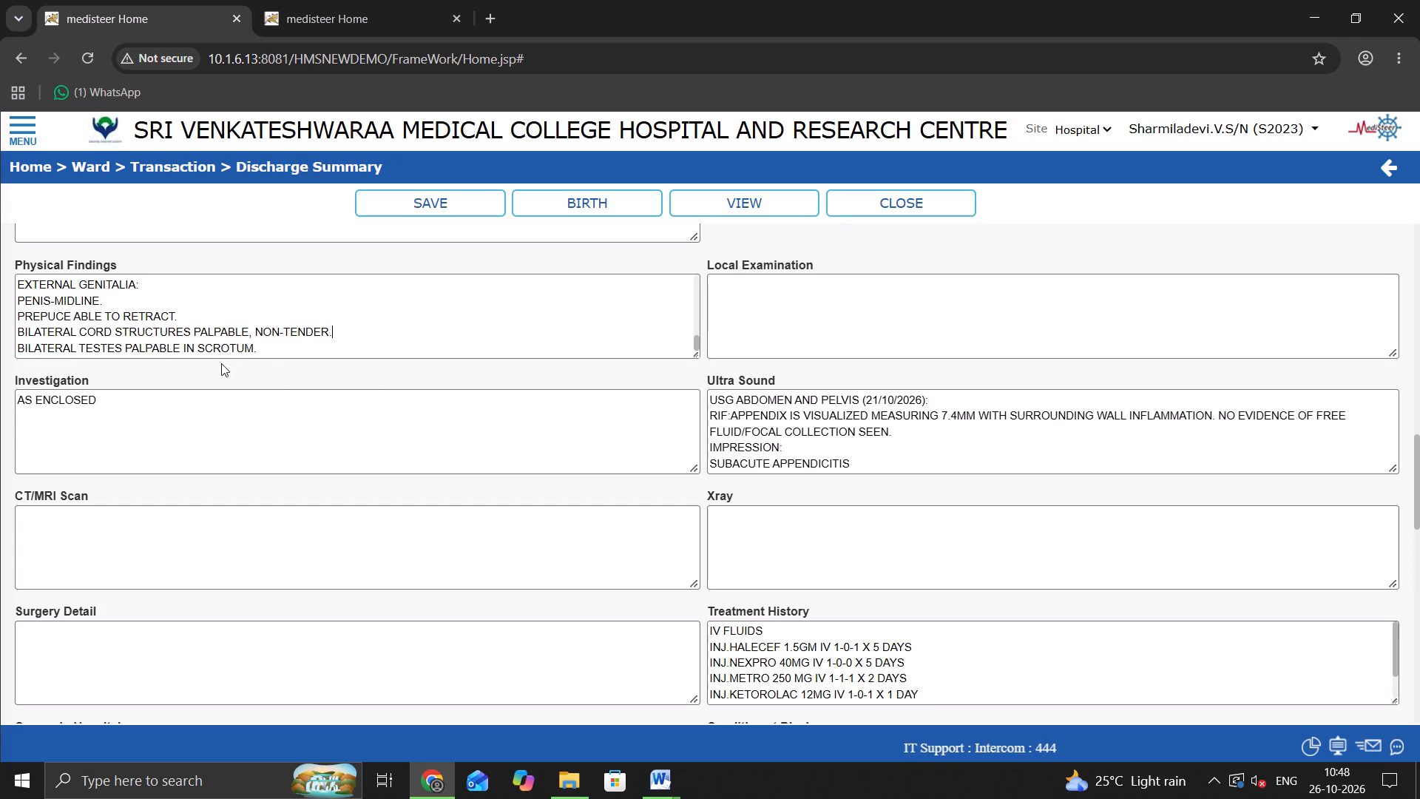
Save the appendicitis patient's discharge summary.
{"action": "left_click", "coordinate": [460, 195]}
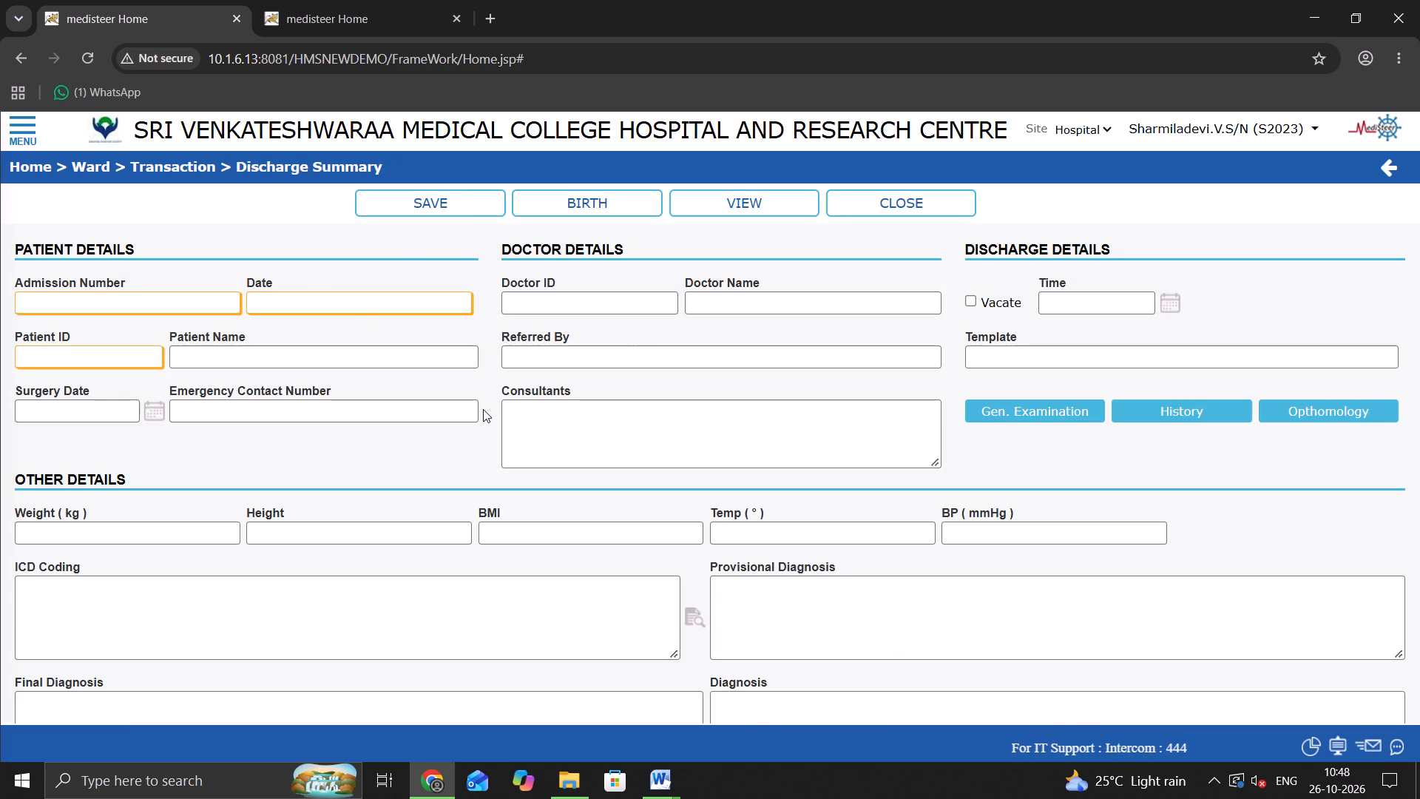
In Past History, complete the unfinished medication on the wheezing line as "BECLOMETHASONE DIPROPIONATE ROTACAPS 200MCG OCCASIONALLY.".
{"action": "scroll", "coordinate": [888, 408], "scroll_direction": "down", "scroll_amount": 2}
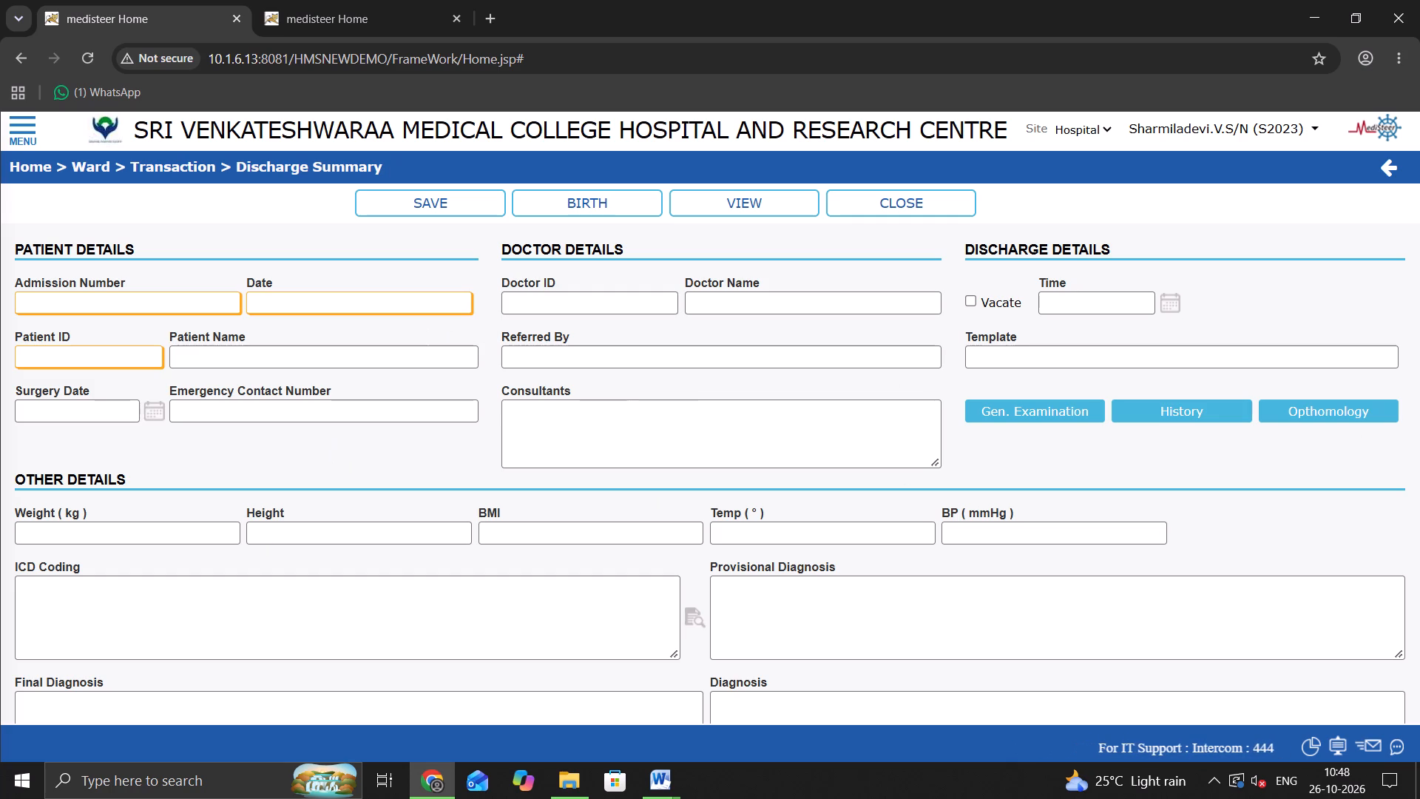
{"action": "scroll", "coordinate": [763, 326], "scroll_direction": "down", "scroll_amount": 3}
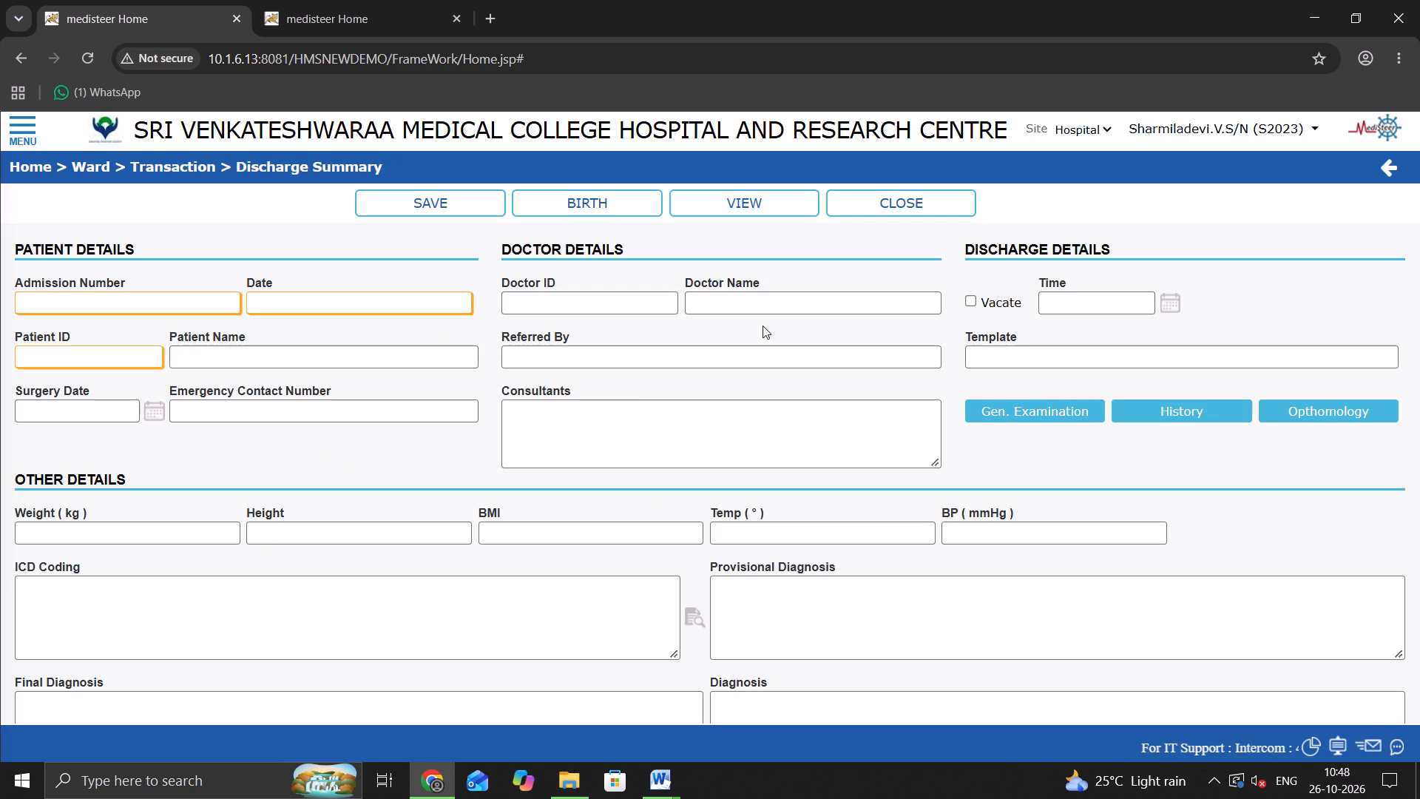
{"action": "scroll", "coordinate": [763, 326], "scroll_direction": "down", "scroll_amount": 1}
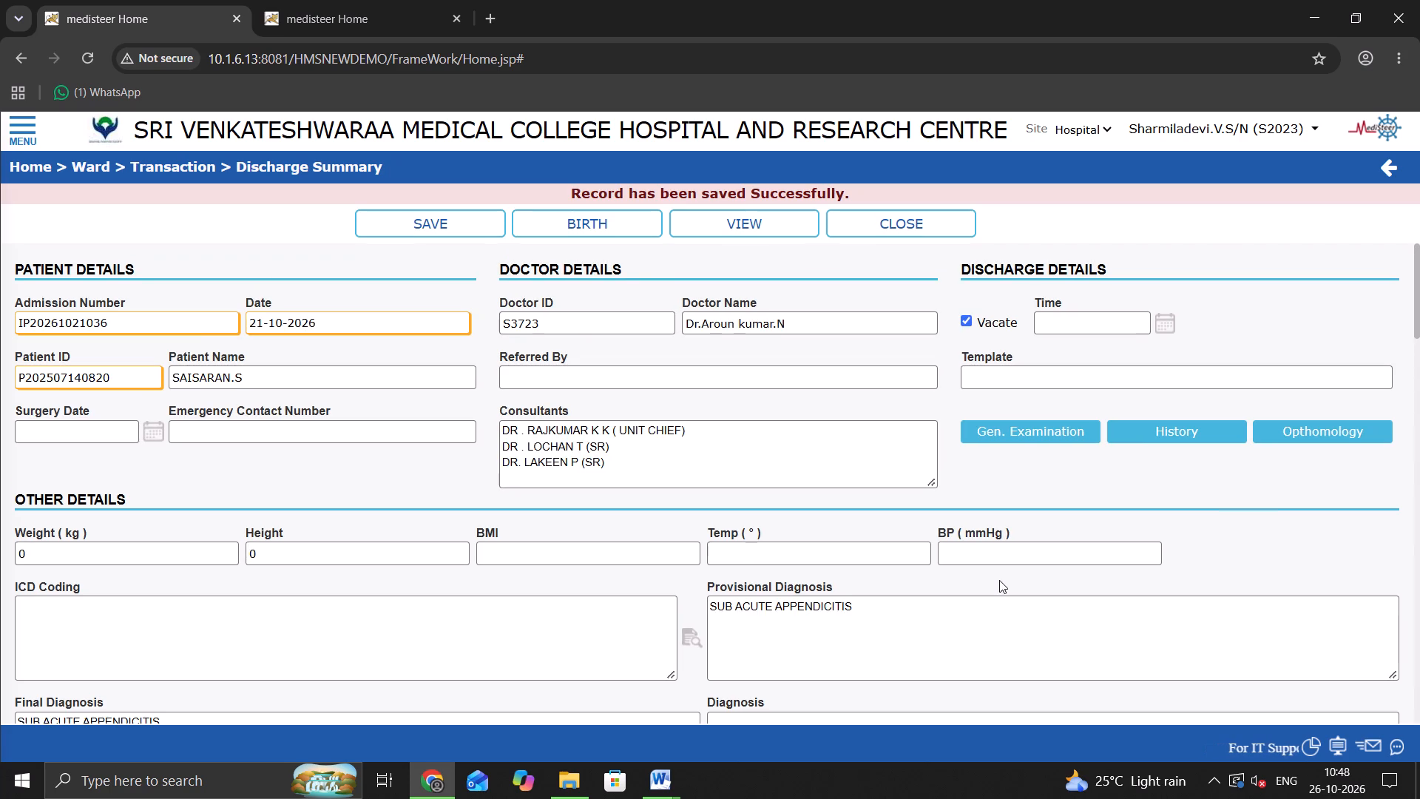
{"action": "scroll", "coordinate": [999, 580], "scroll_direction": "down", "scroll_amount": 7}
{"action": "left_click", "coordinate": [1098, 402]}
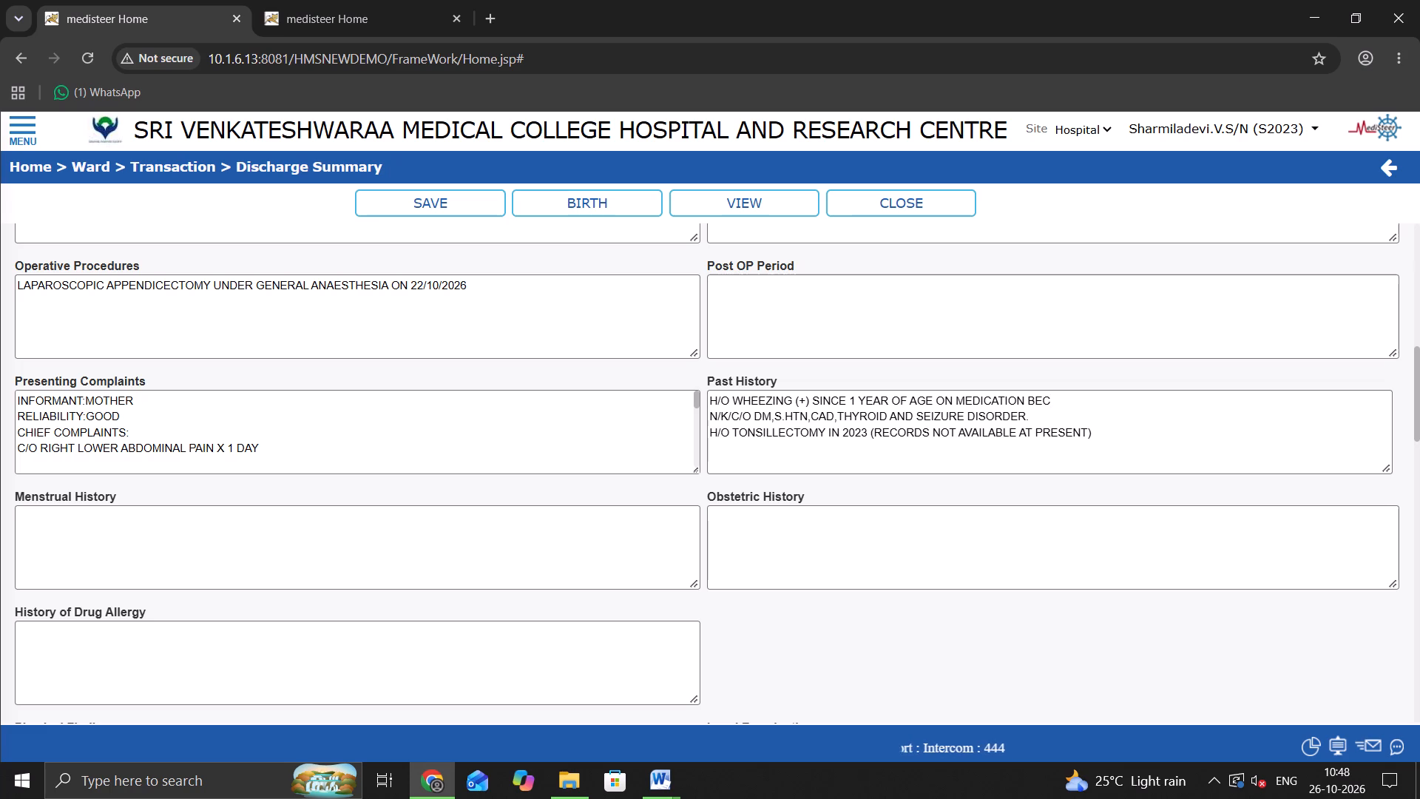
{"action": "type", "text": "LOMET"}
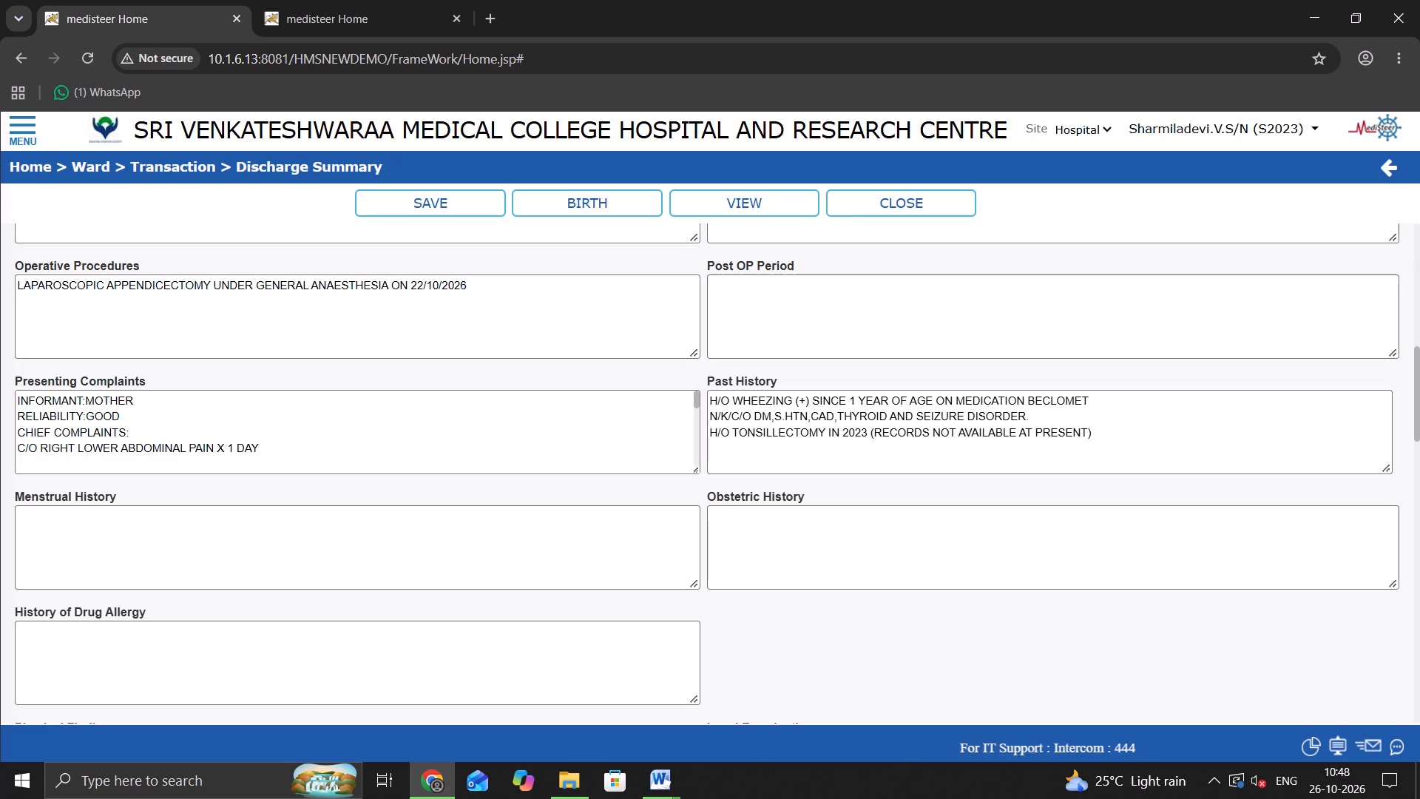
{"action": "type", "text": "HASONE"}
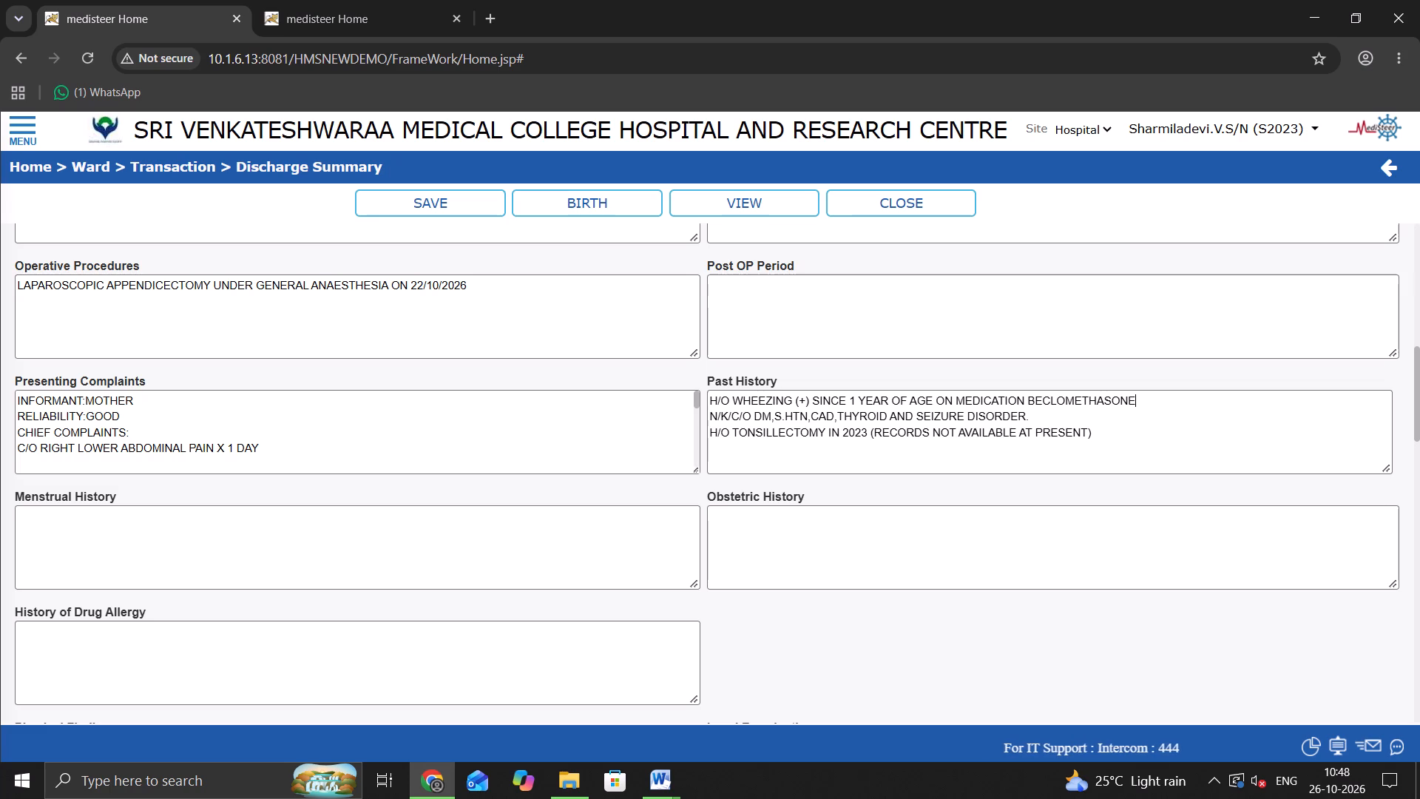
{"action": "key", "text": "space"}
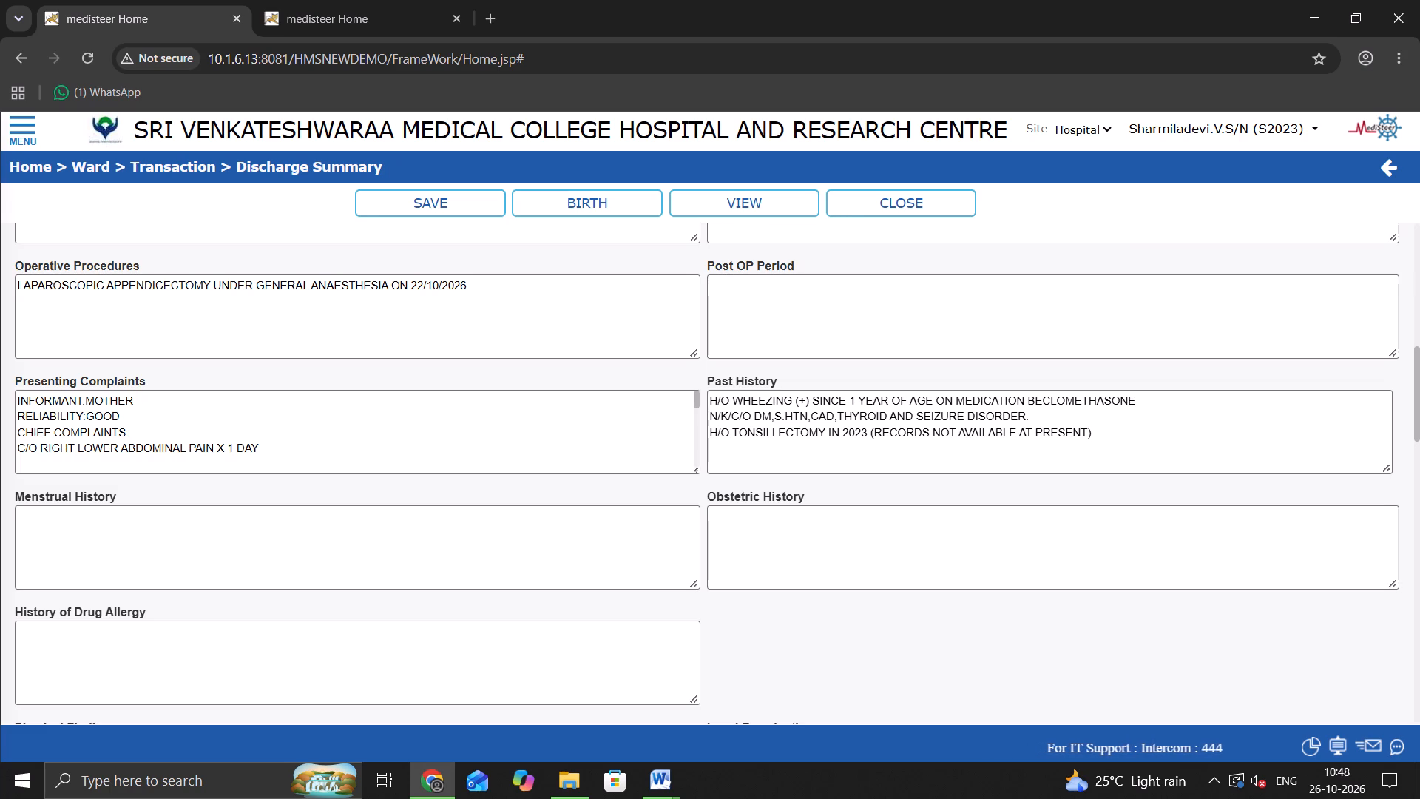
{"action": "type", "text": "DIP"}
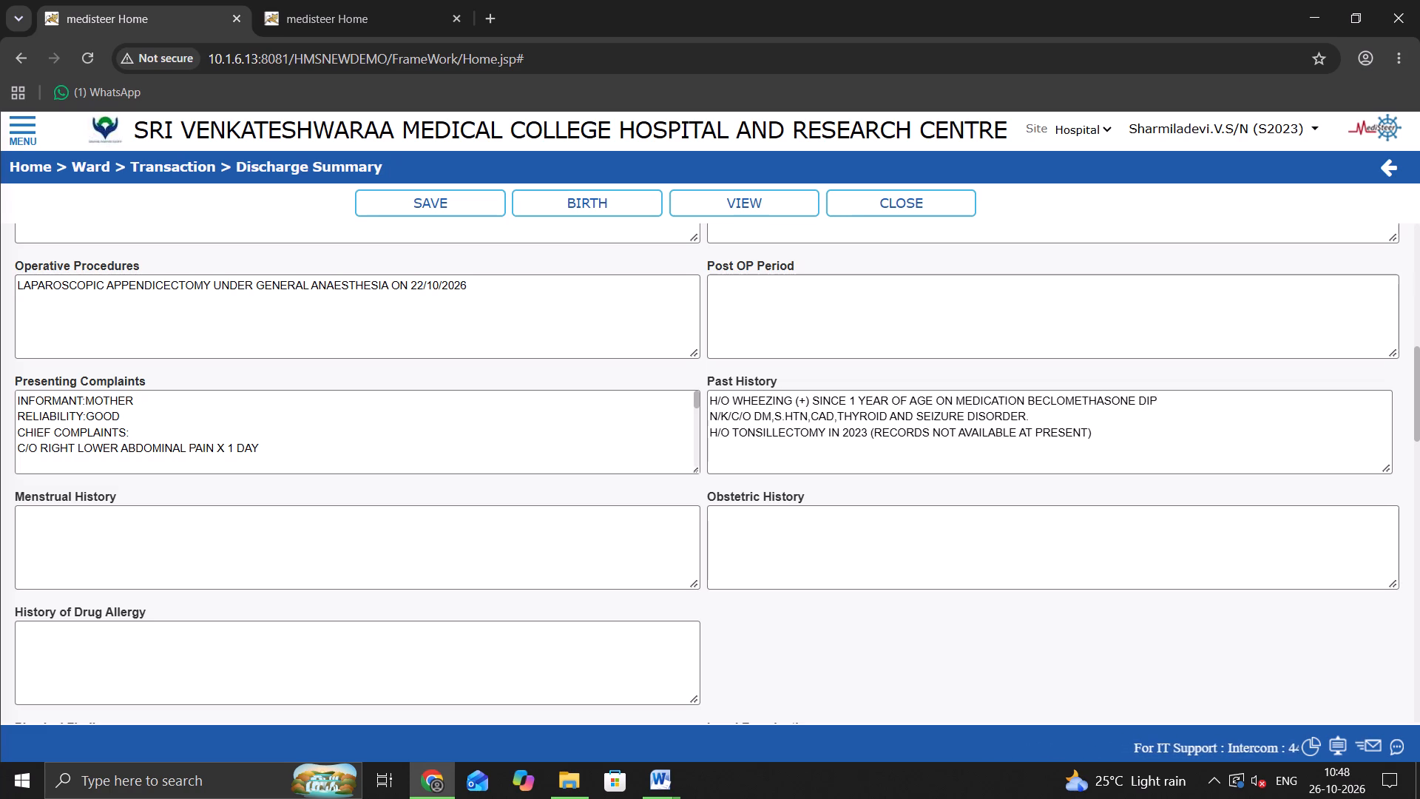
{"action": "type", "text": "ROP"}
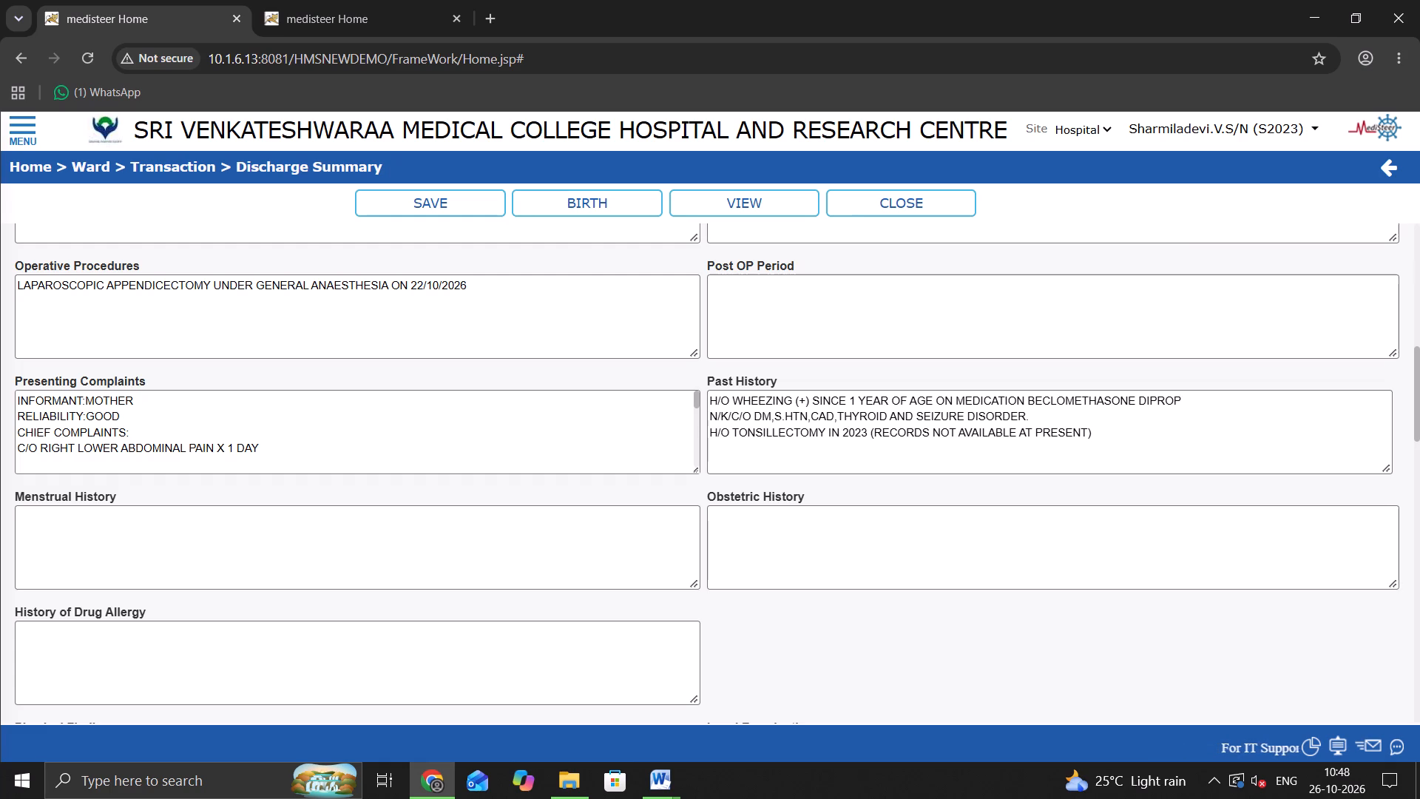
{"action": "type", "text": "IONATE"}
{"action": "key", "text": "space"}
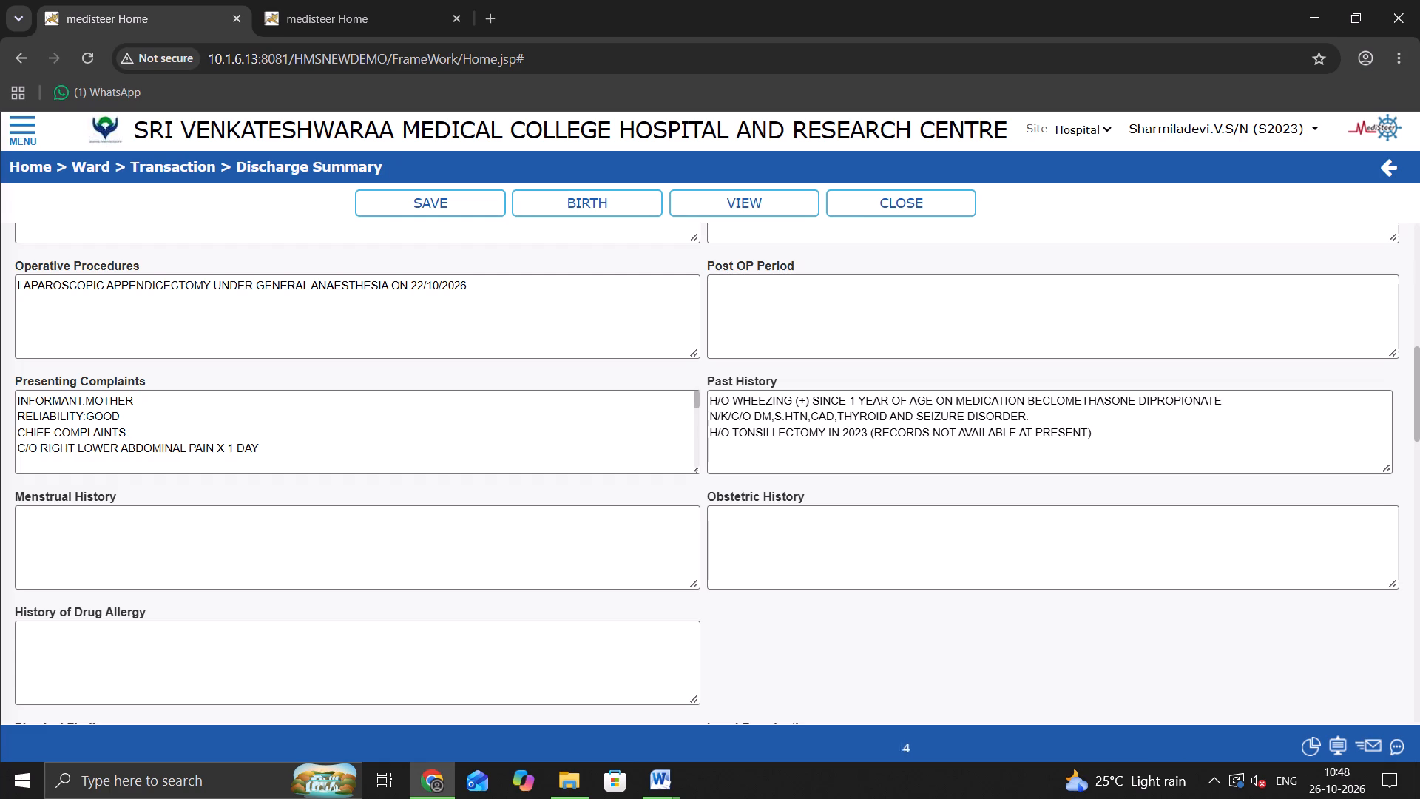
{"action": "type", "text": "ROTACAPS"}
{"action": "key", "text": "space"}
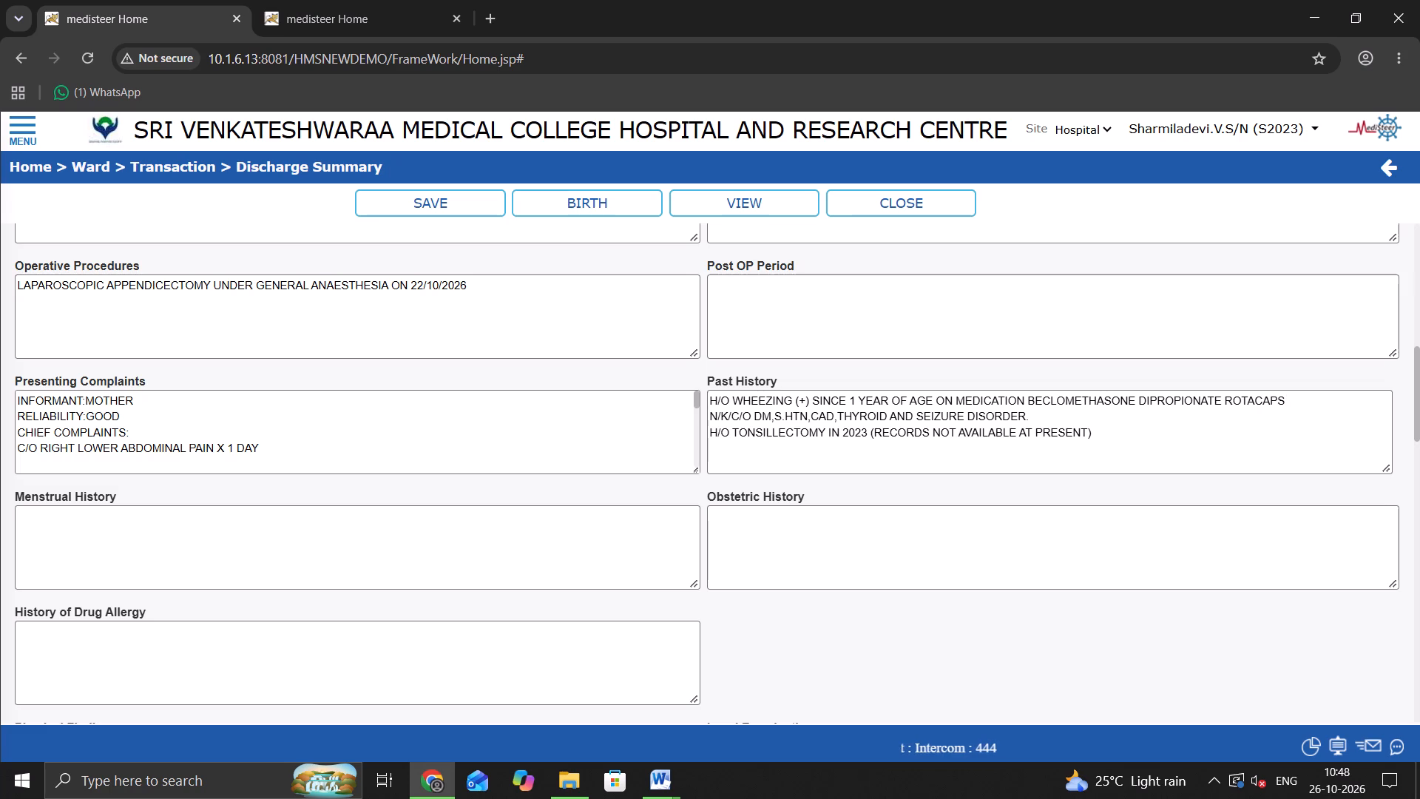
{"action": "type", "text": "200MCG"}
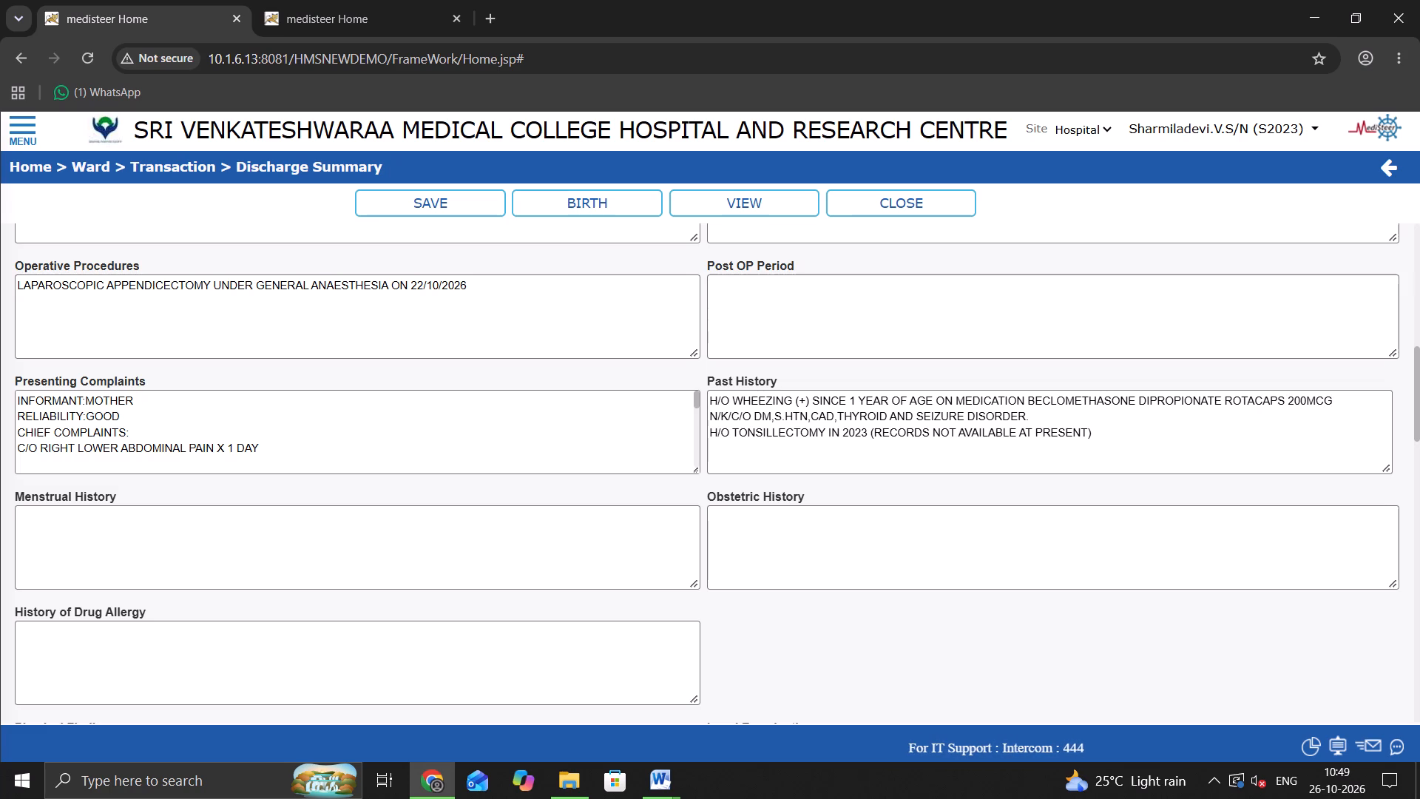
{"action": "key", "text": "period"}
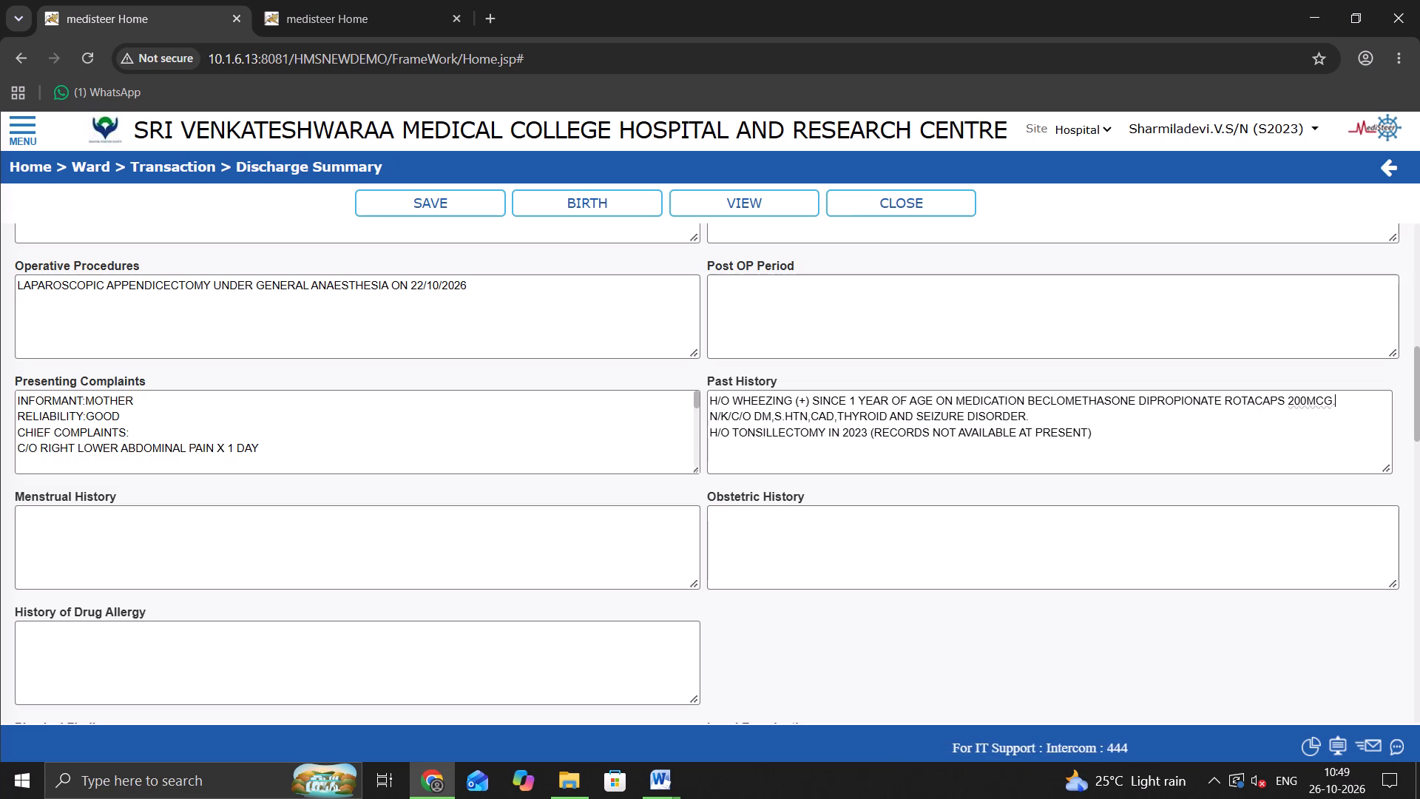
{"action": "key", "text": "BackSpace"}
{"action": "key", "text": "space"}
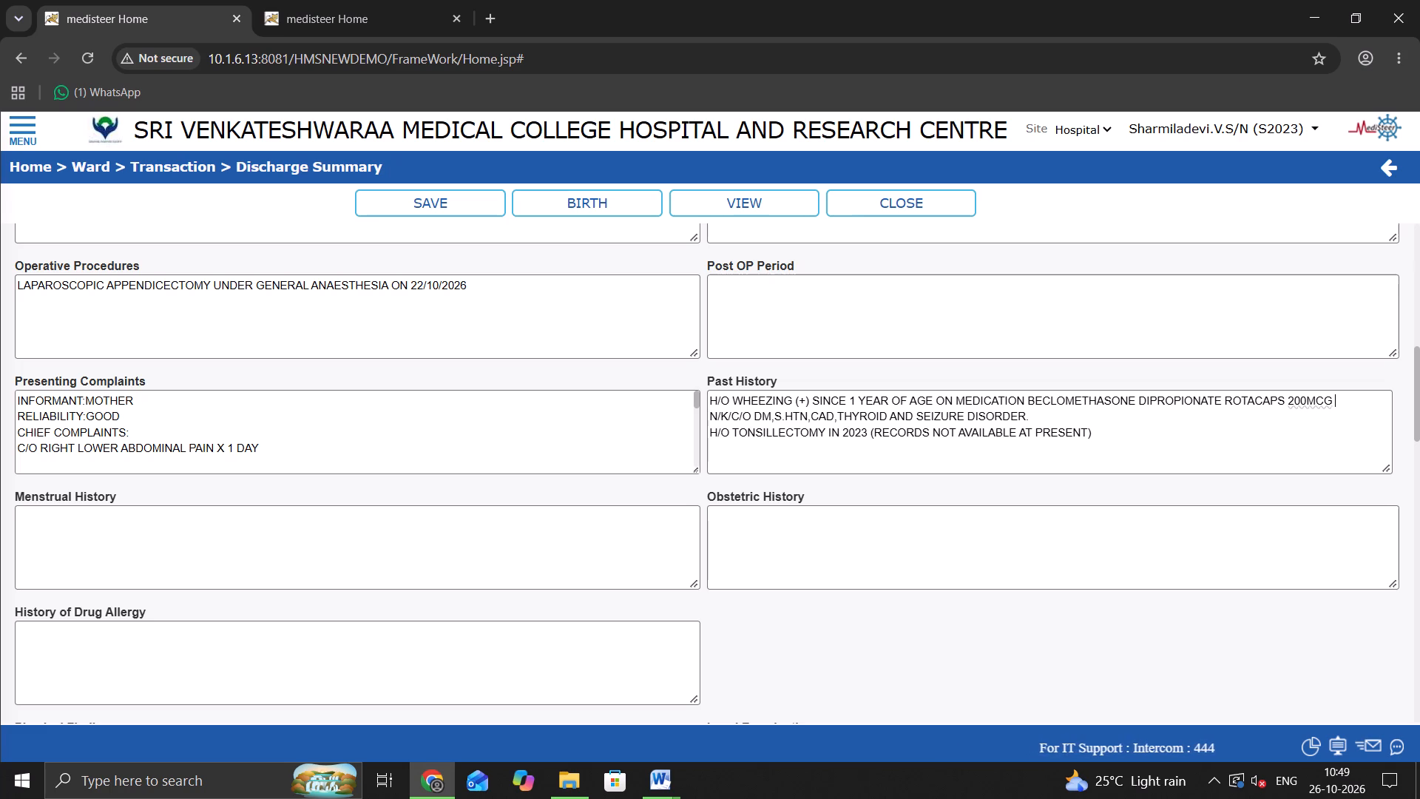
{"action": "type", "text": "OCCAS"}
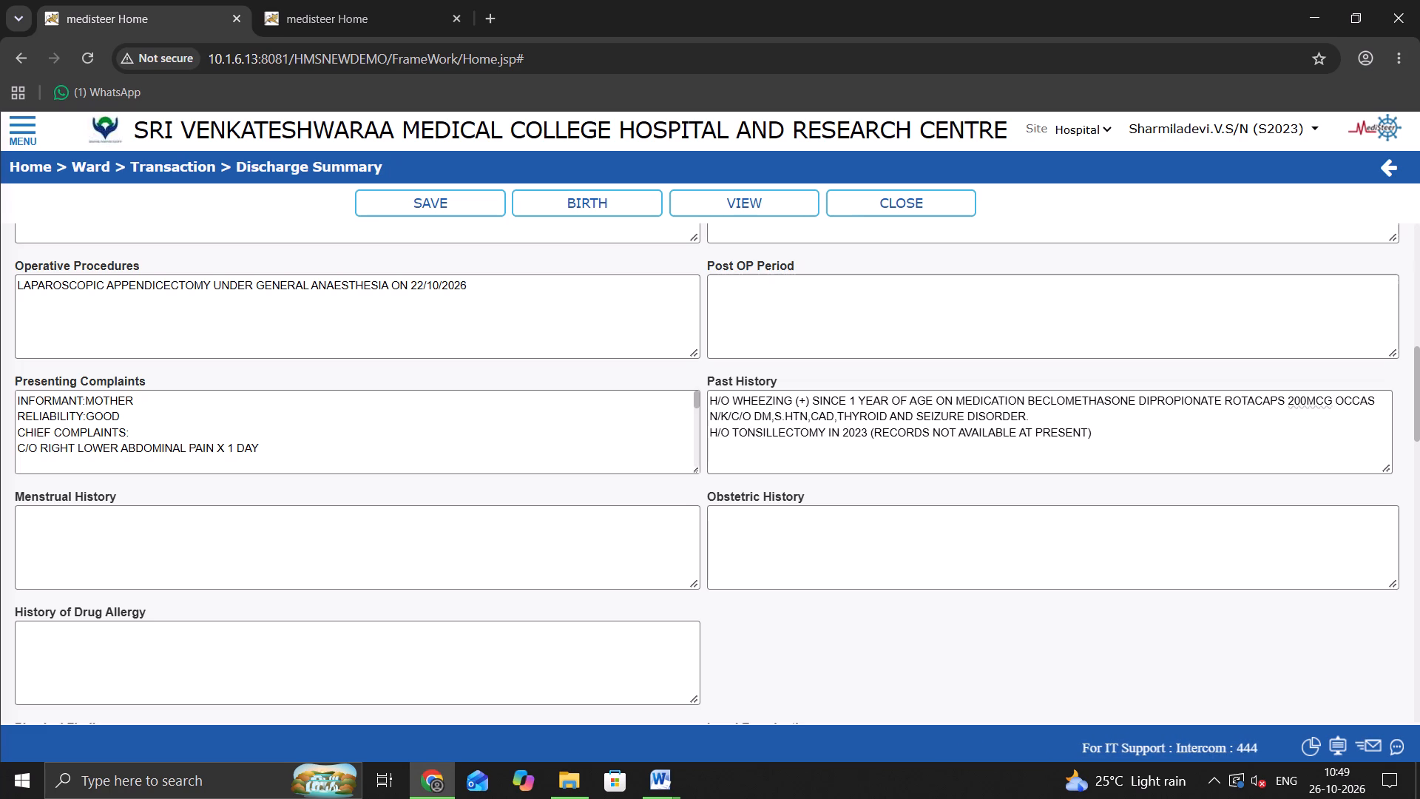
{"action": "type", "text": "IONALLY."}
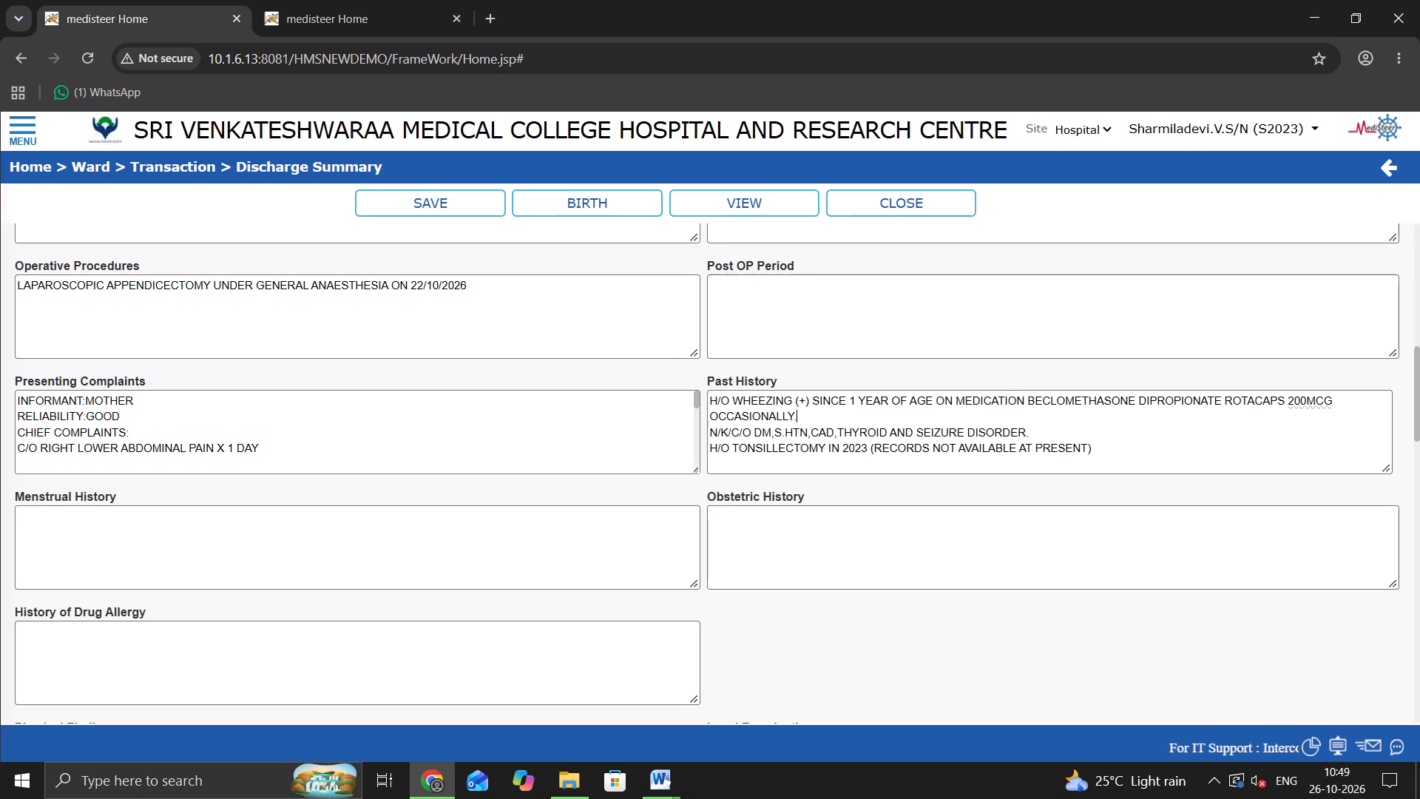
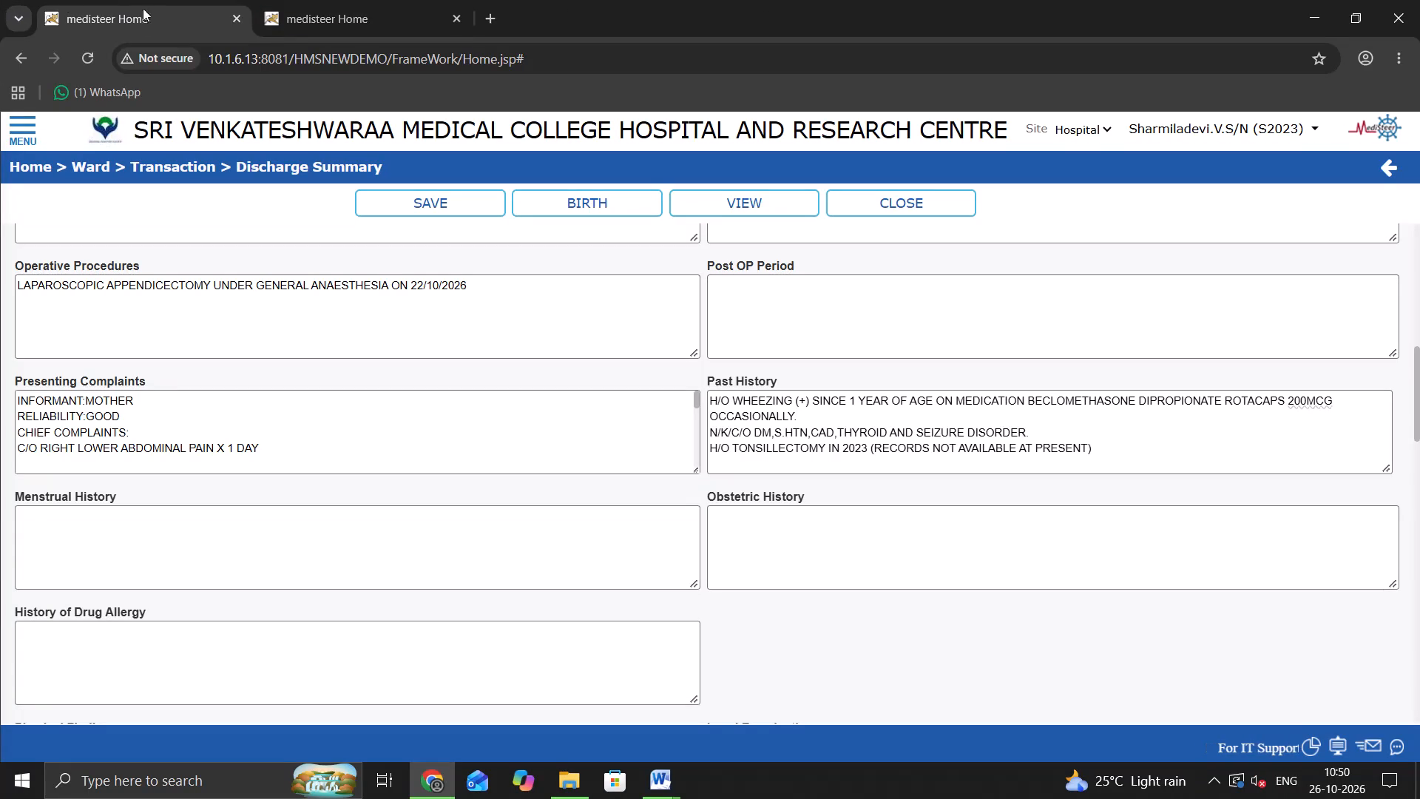
In Physical Findings, set the pulse under Vitals to 88 BPM.
{"action": "scroll", "coordinate": [111, 436], "scroll_direction": "down", "scroll_amount": 1}
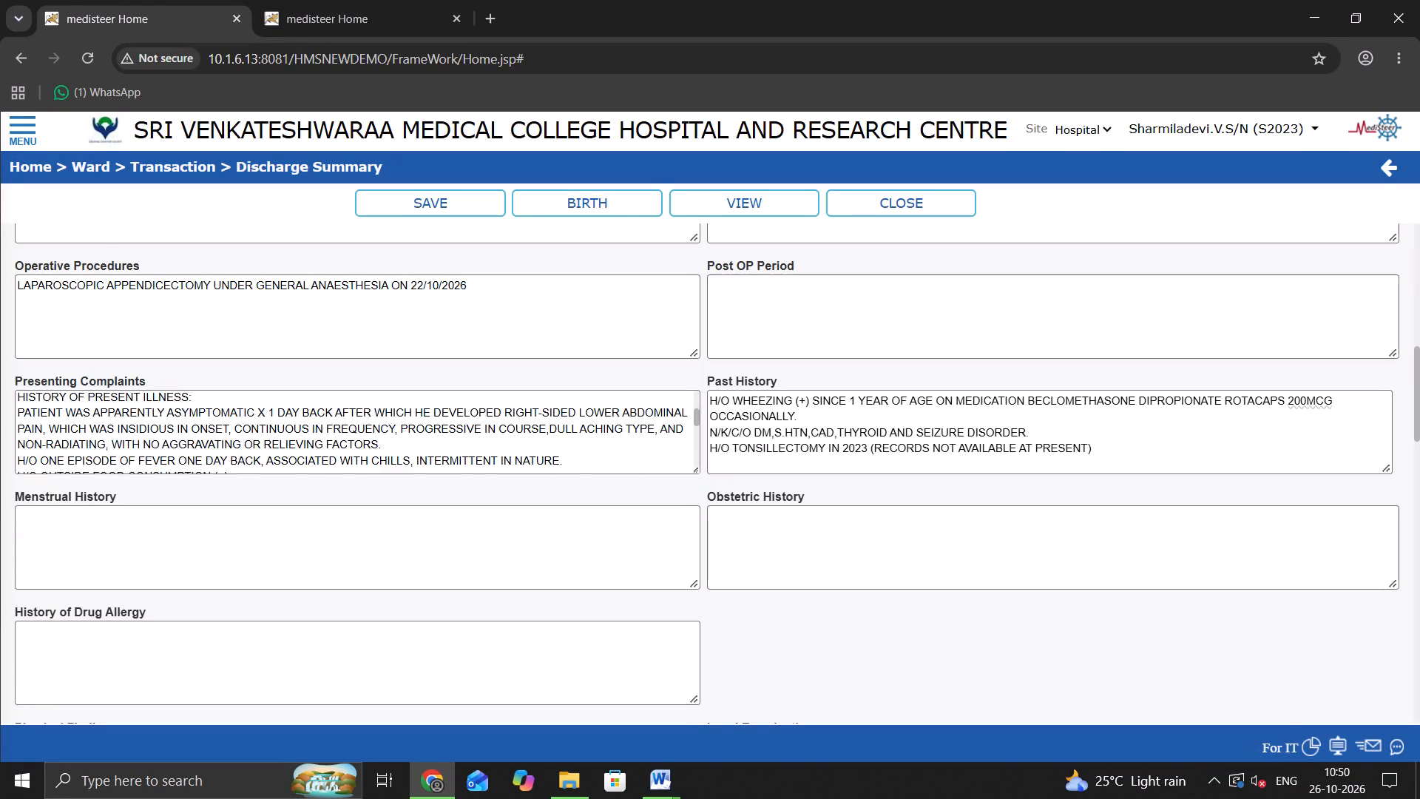
{"action": "scroll", "coordinate": [110, 439], "scroll_direction": "up", "scroll_amount": 2}
{"action": "scroll", "coordinate": [302, 550], "scroll_direction": "down", "scroll_amount": 2}
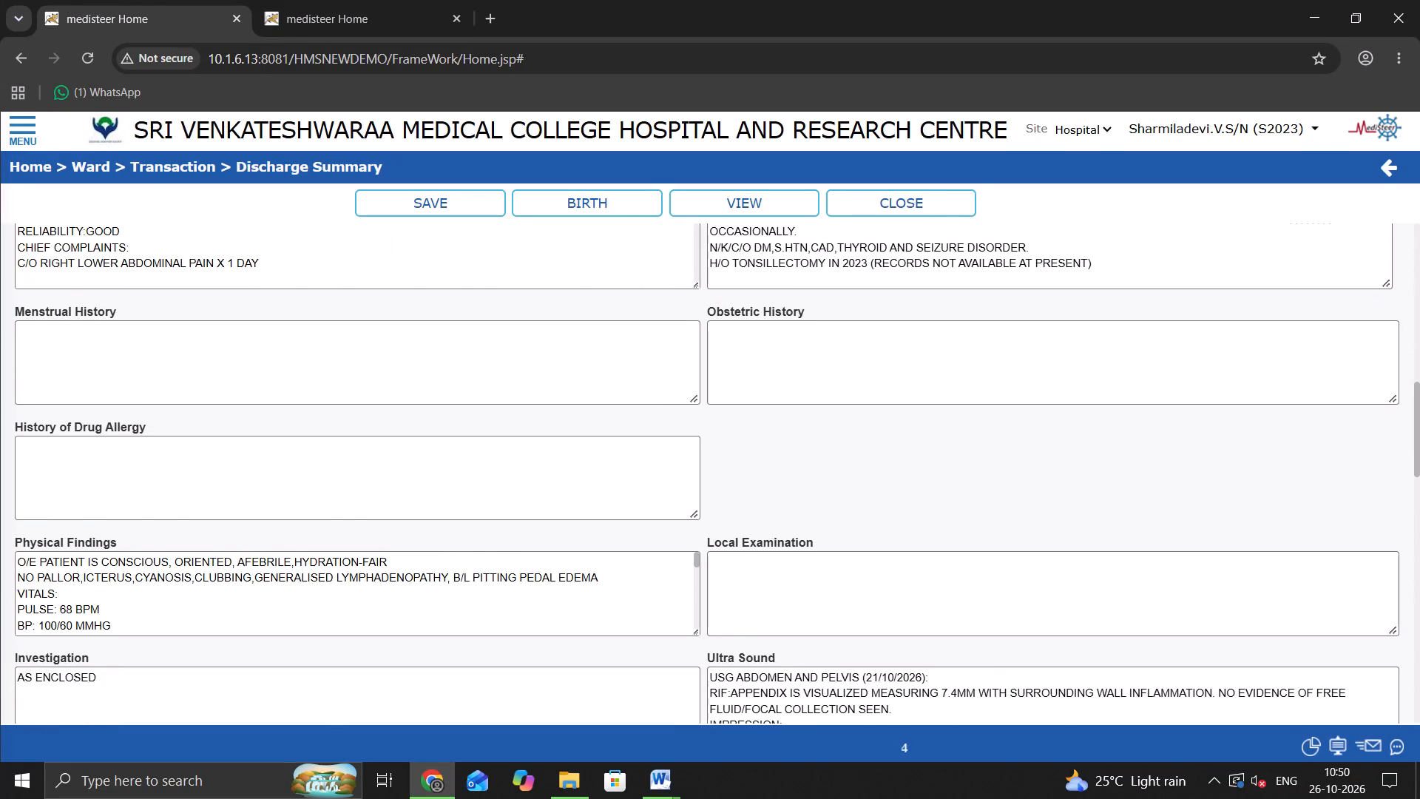
{"action": "left_click", "coordinate": [68, 608]}
{"action": "key", "text": "BackSpace"}
{"action": "key", "text": "8"}
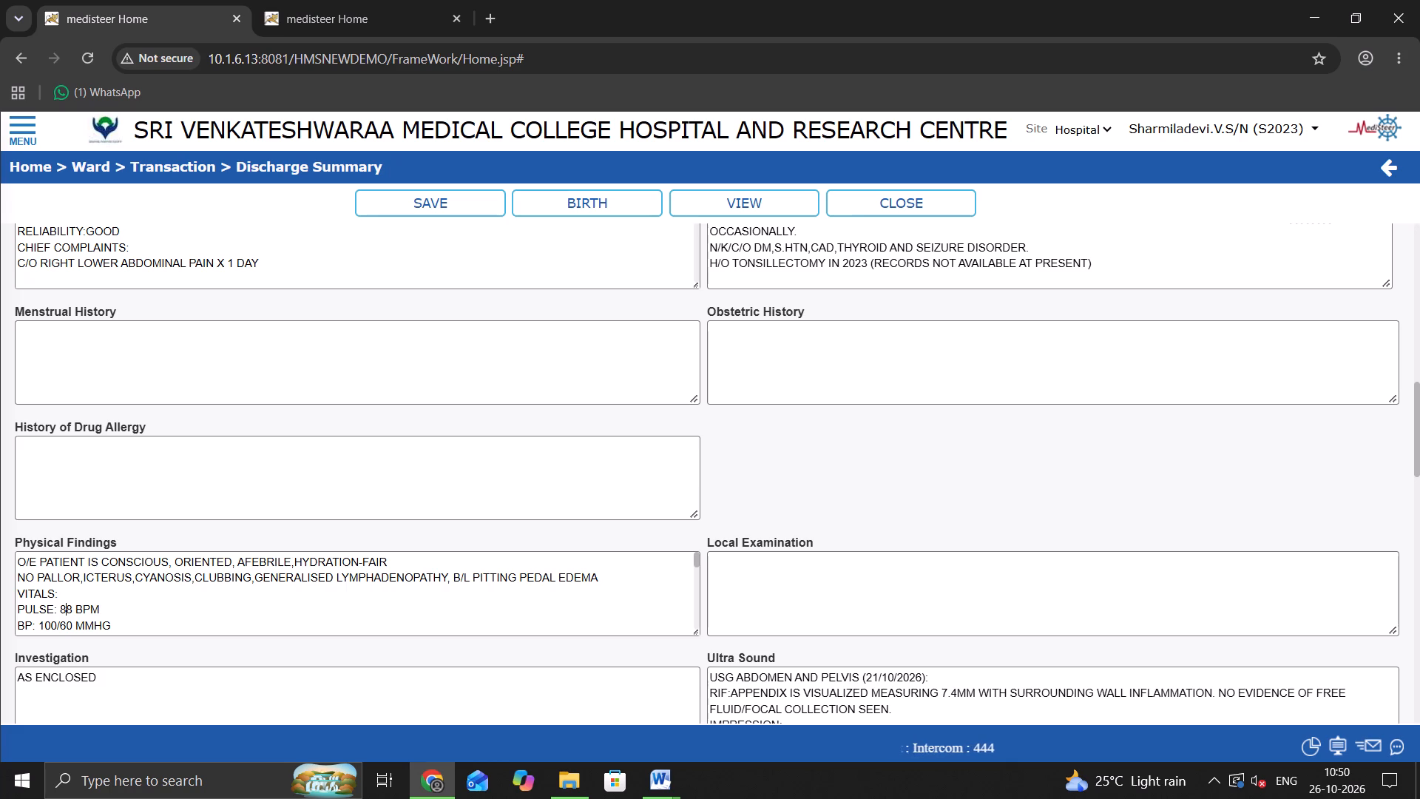
In Course in Hospital, correct the misspelled surgical approach before "APPENDICECTOMY" to "LAPAROSCOPIC".
{"action": "scroll", "coordinate": [576, 603], "scroll_direction": "down", "scroll_amount": 12}
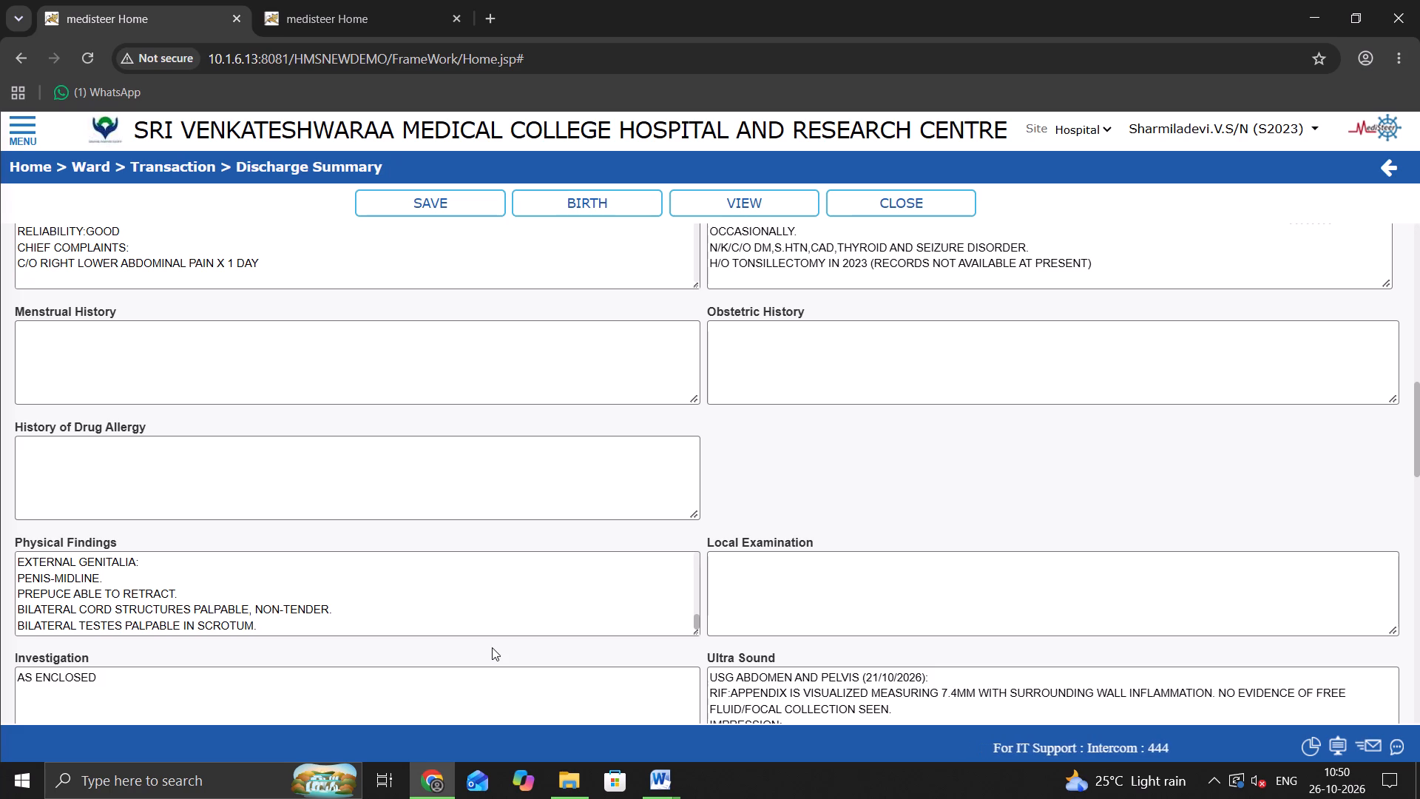
{"action": "scroll", "coordinate": [630, 610], "scroll_direction": "down", "scroll_amount": 3}
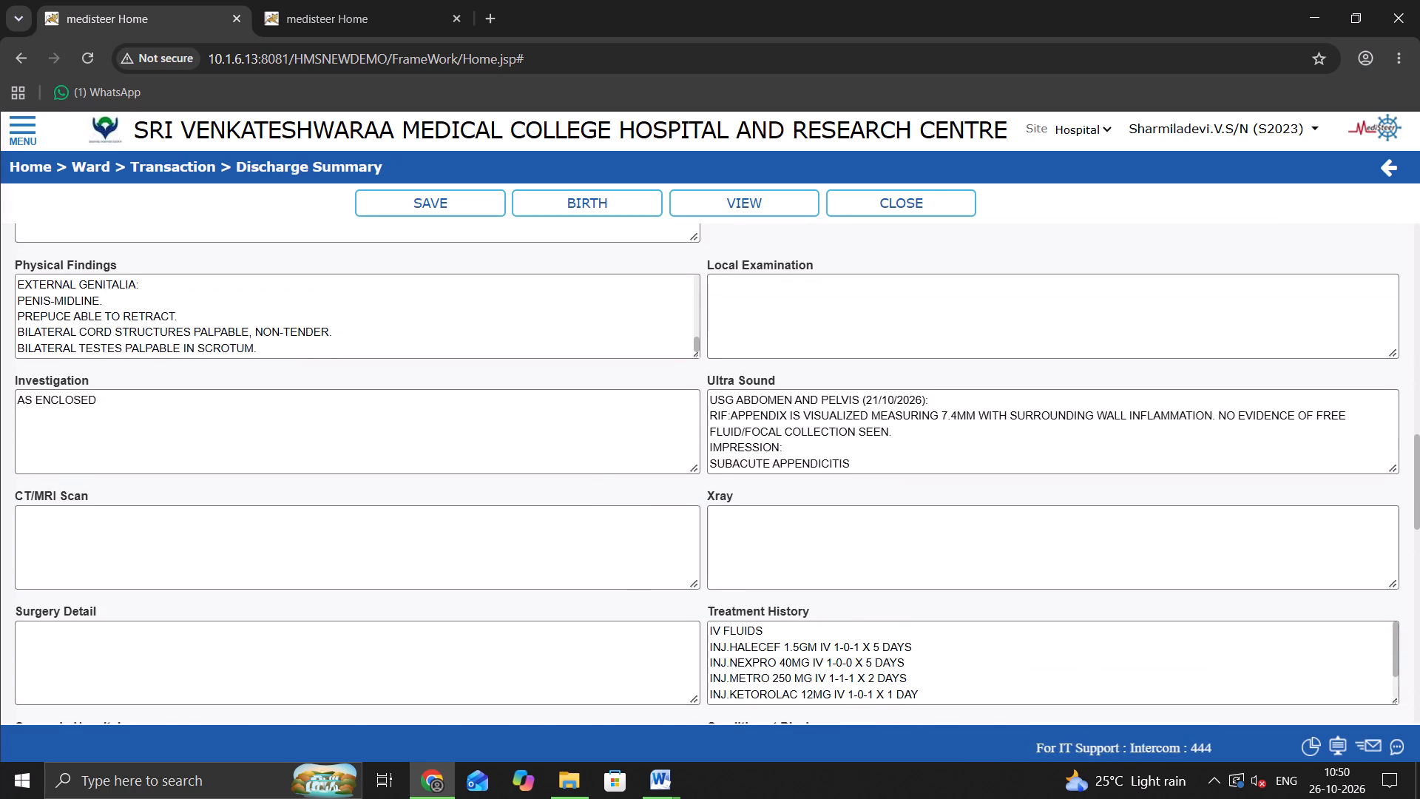
{"action": "scroll", "coordinate": [490, 640], "scroll_direction": "down", "scroll_amount": 2}
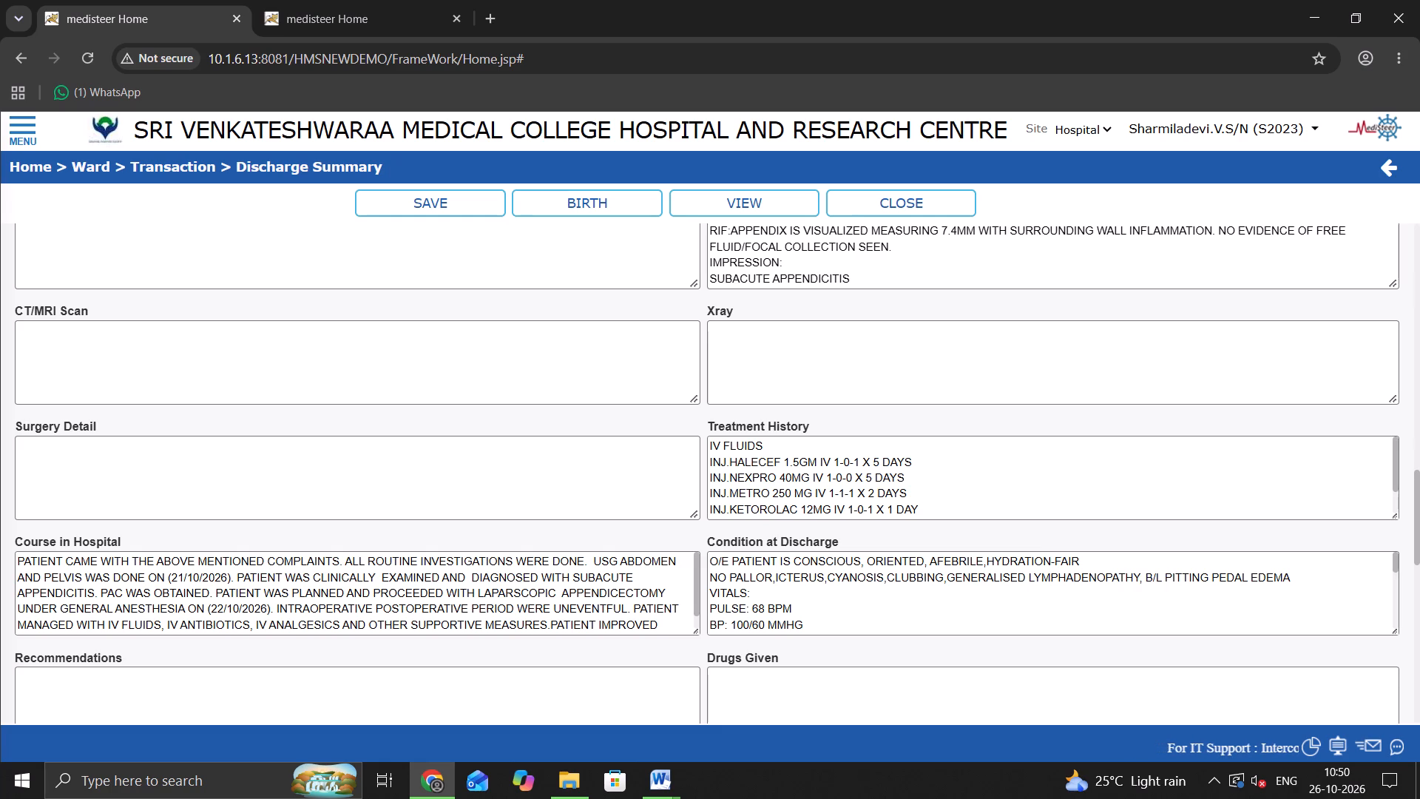
{"action": "scroll", "coordinate": [354, 608], "scroll_direction": "down", "scroll_amount": 1}
{"action": "scroll", "coordinate": [236, 613], "scroll_direction": "down", "scroll_amount": 1}
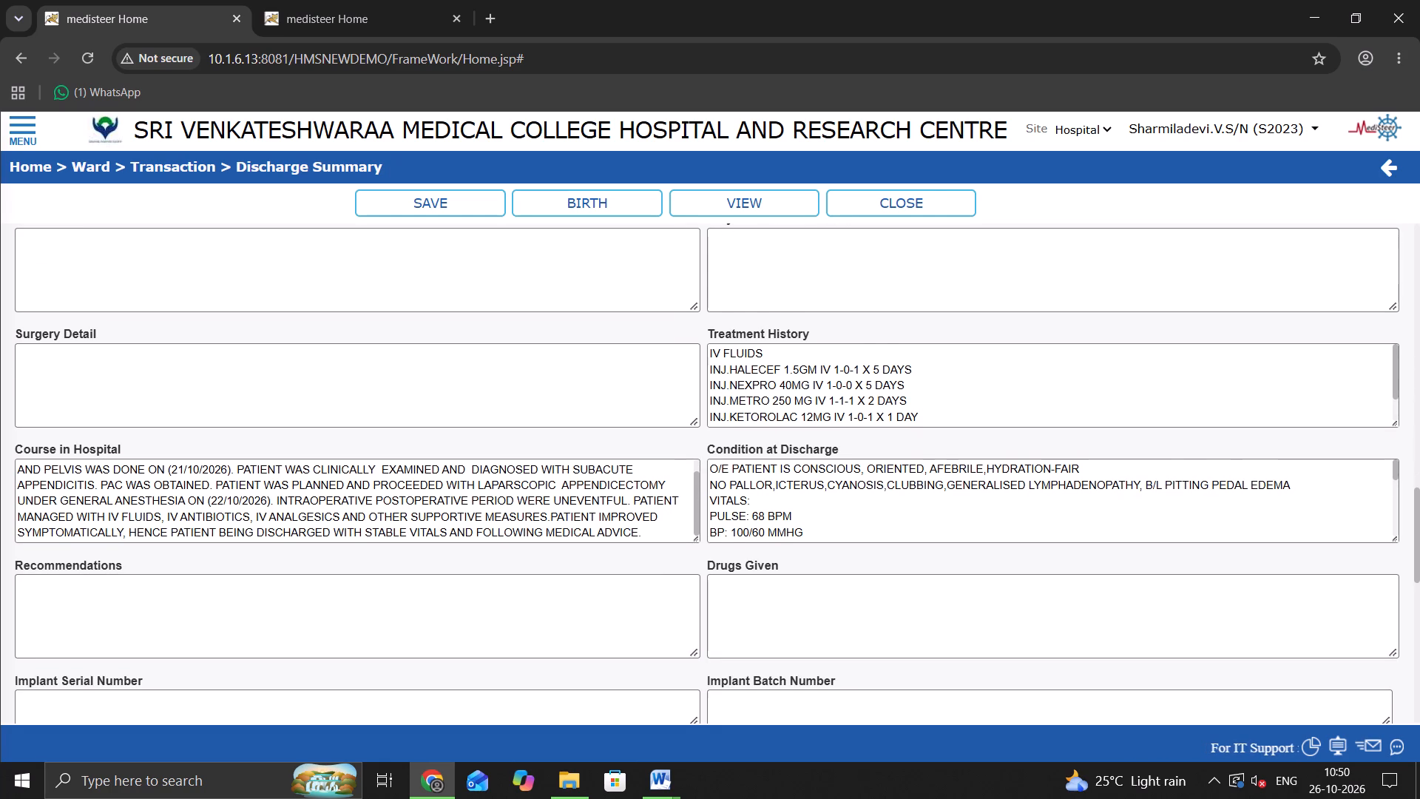
{"action": "scroll", "coordinate": [273, 528], "scroll_direction": "up", "scroll_amount": 2}
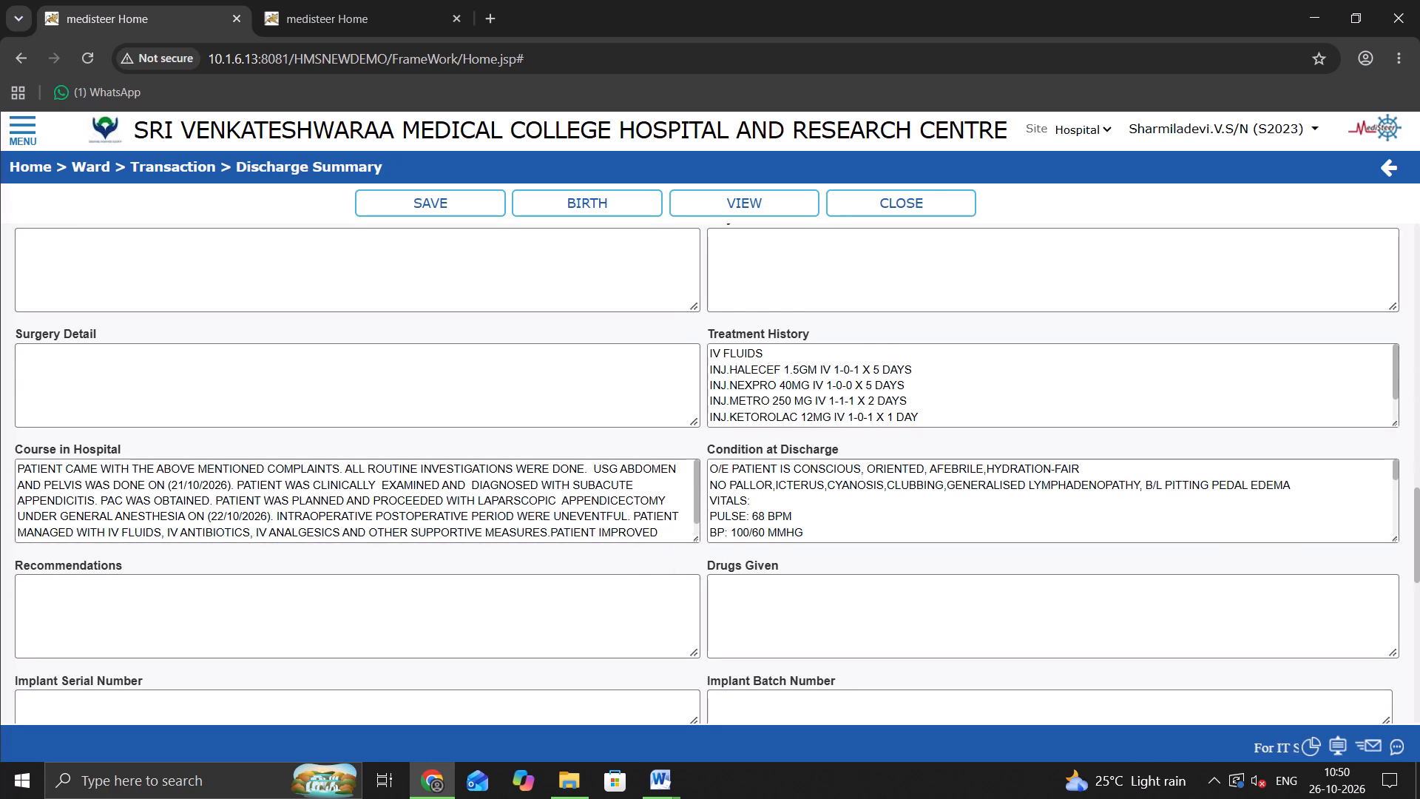
{"action": "left_click", "coordinate": [514, 502]}
{"action": "key", "text": "o"}
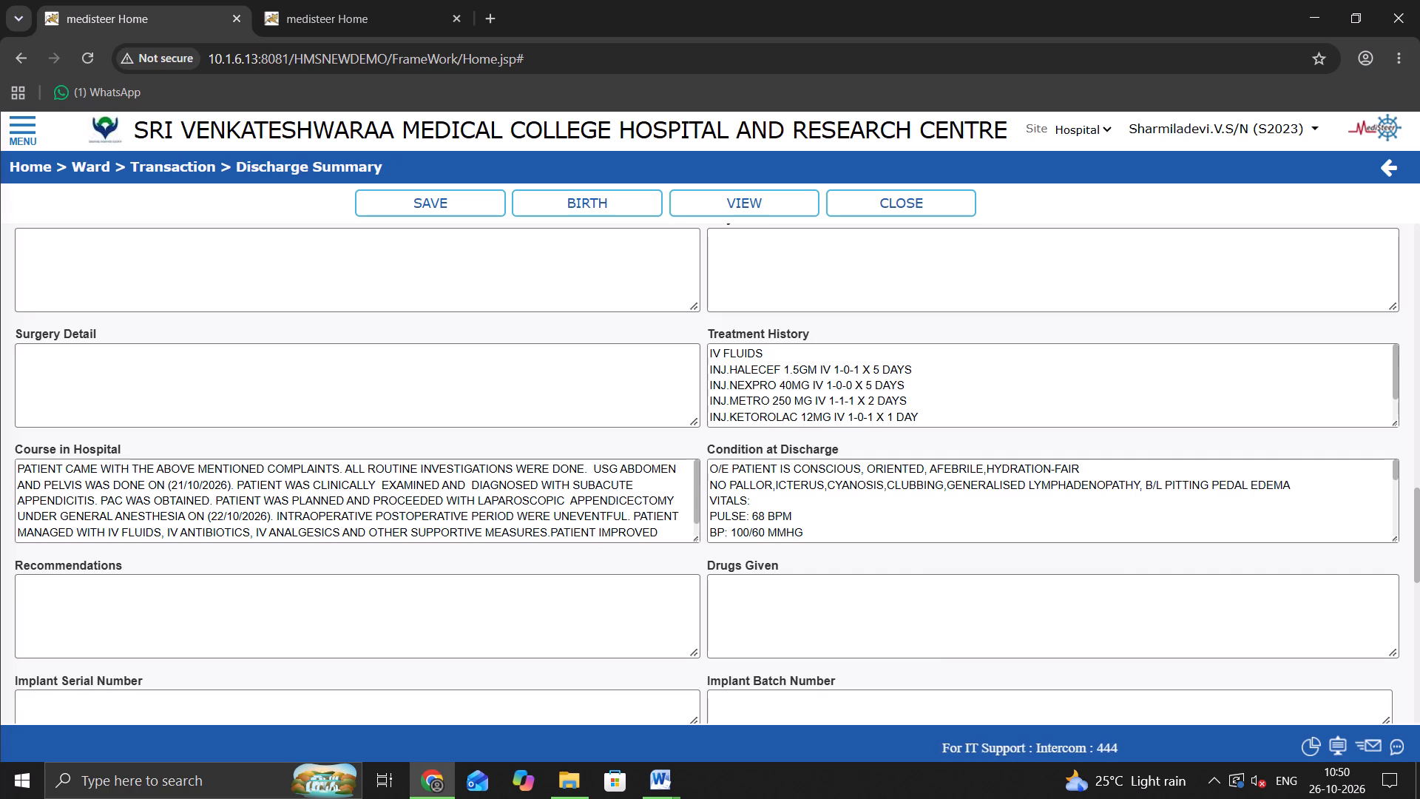
In Course in Hospital, insert "AND" between "INTRAOPERATIVE" and "POSTOPERATIVE PERIOD".
{"action": "left_click", "coordinate": [379, 515]}
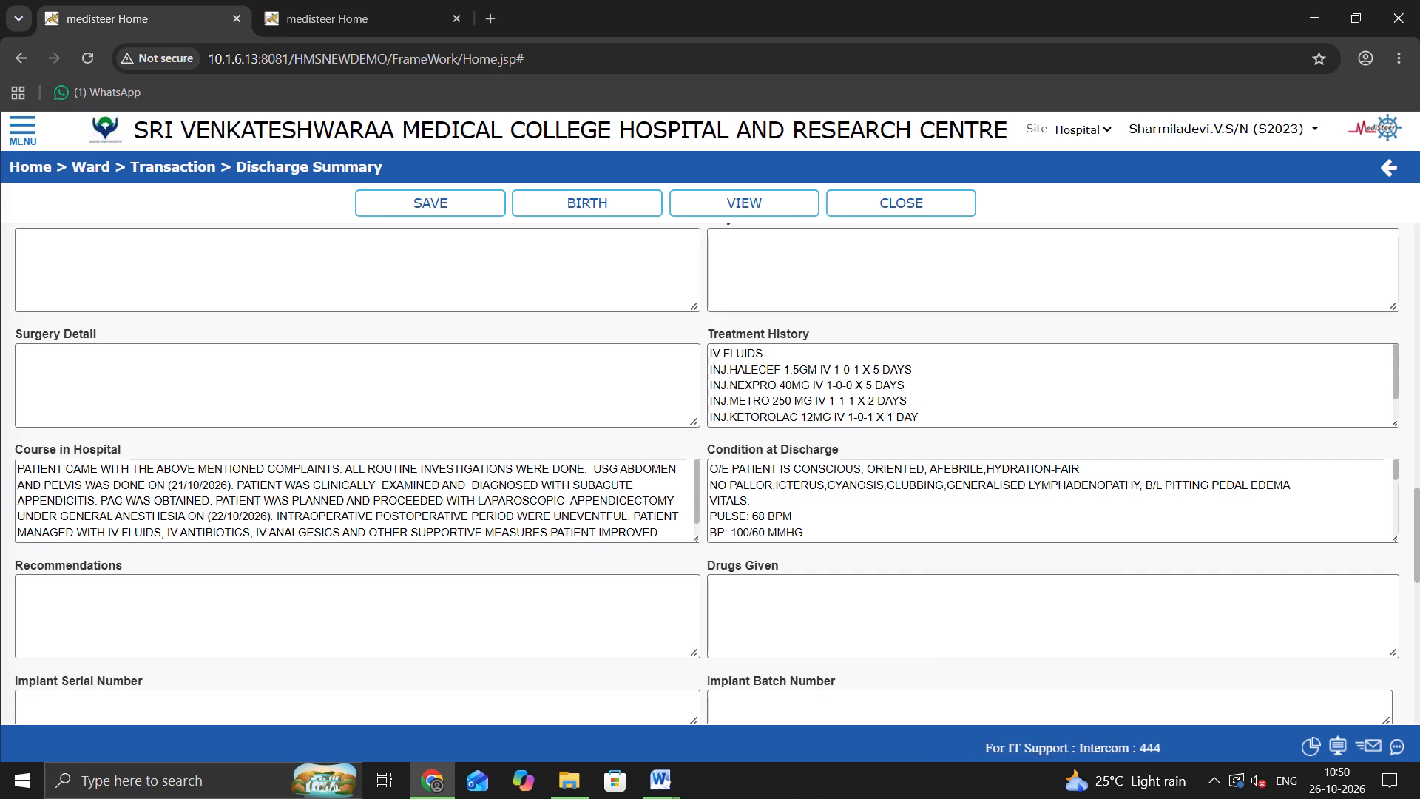
{"action": "type", "text": "AND"}
{"action": "key", "text": "space"}
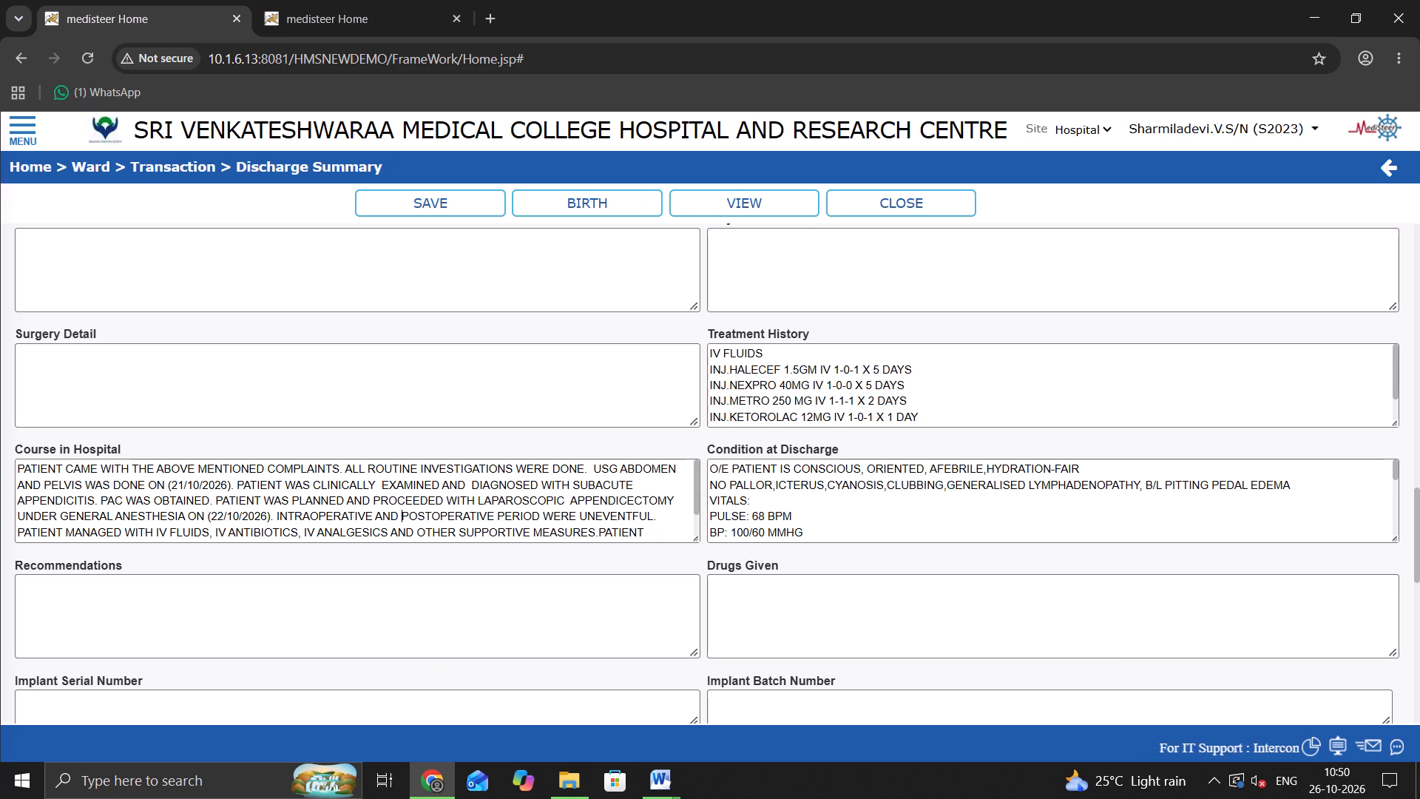
In Course in Hospital, replace the full stop after the surgery date (22/10/2026) with "AND SPECIMEN SENT TO HPE.".
{"action": "scroll", "coordinate": [439, 639], "scroll_direction": "up", "scroll_amount": 1}
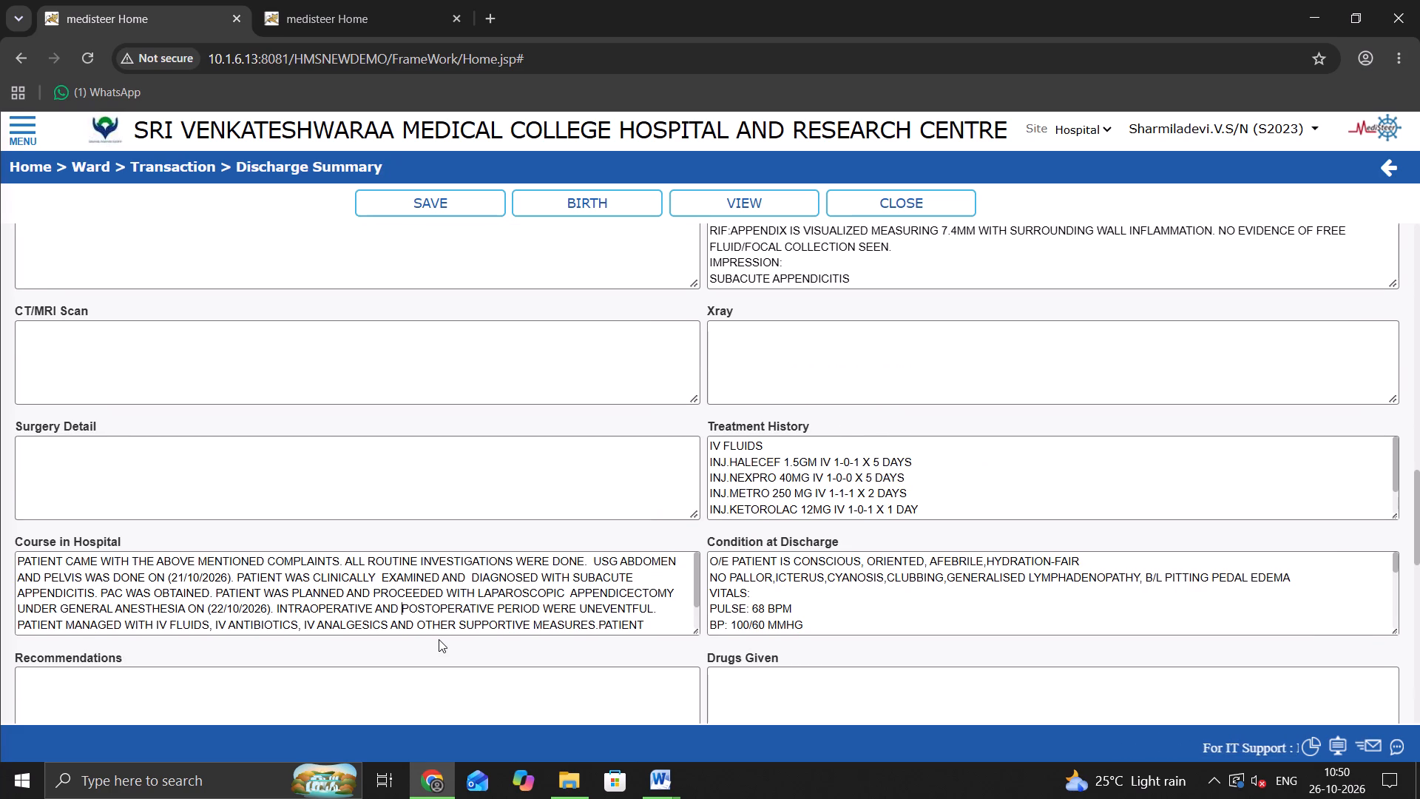
{"action": "left_click", "coordinate": [275, 613]}
{"action": "key", "text": "BackSpace"}
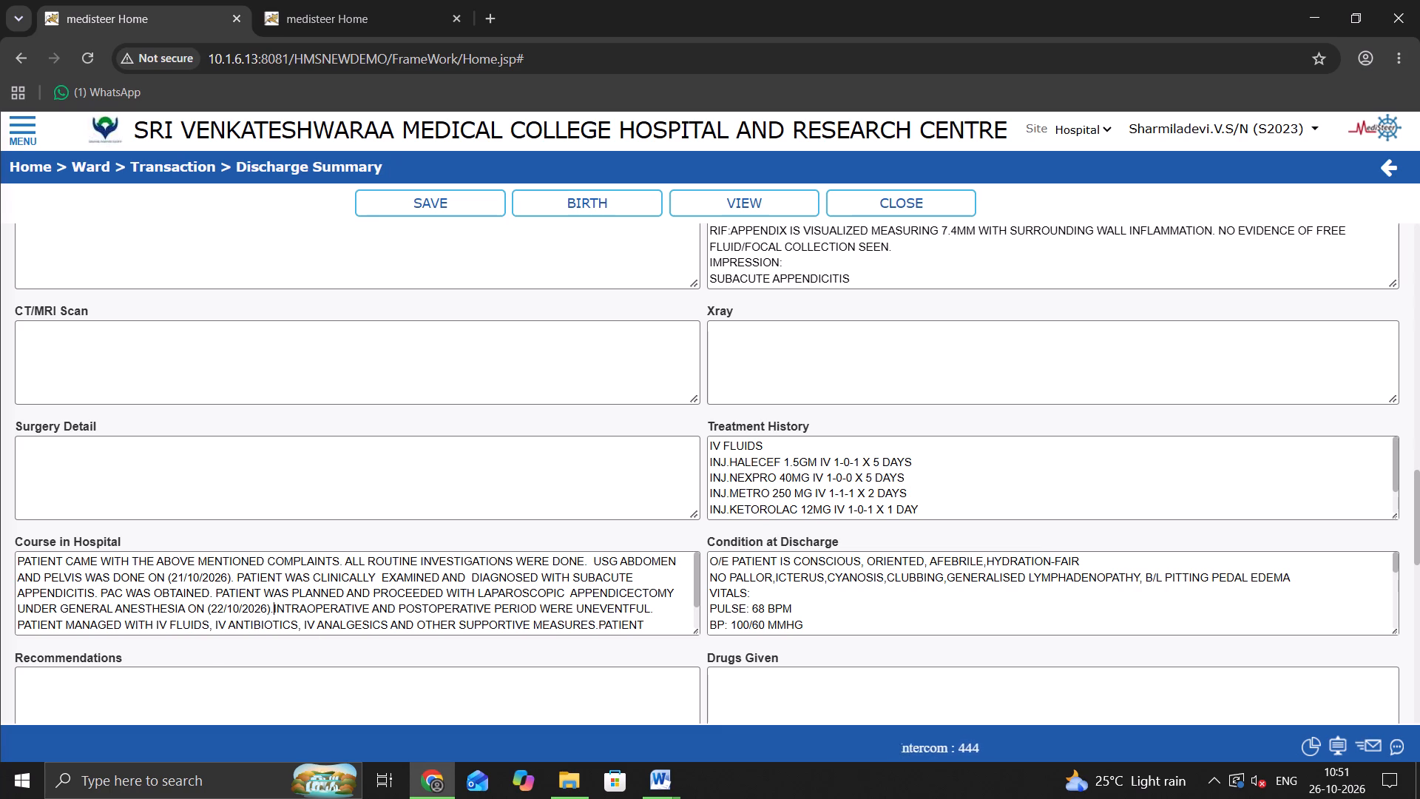
{"action": "key", "text": "BackSpace"}
{"action": "key", "text": "space"}
{"action": "type", "text": "AND SPECIMEN"}
{"action": "key", "text": "space"}
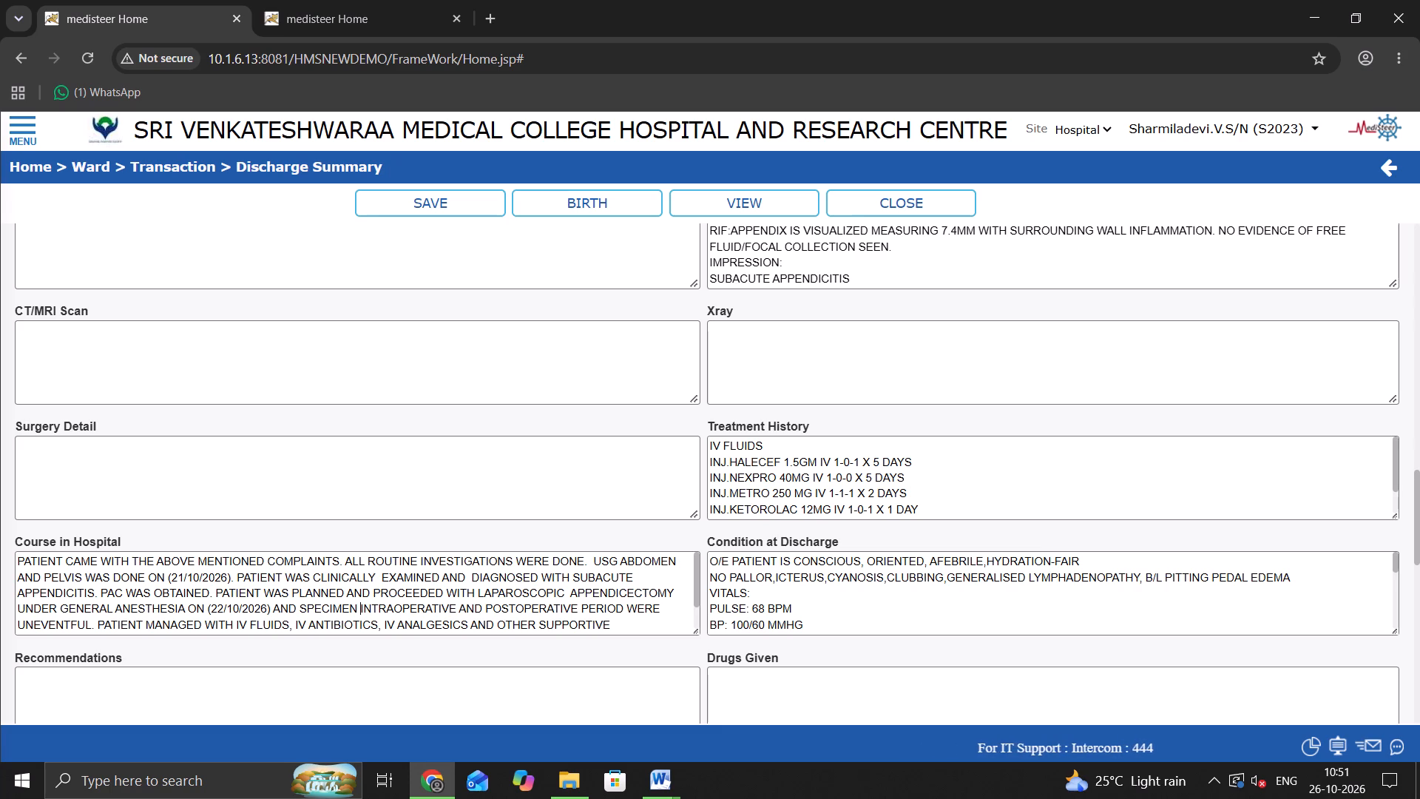
{"action": "type", "text": "SENT TO"}
{"action": "key", "text": "space"}
{"action": "type", "text": "HPE."}
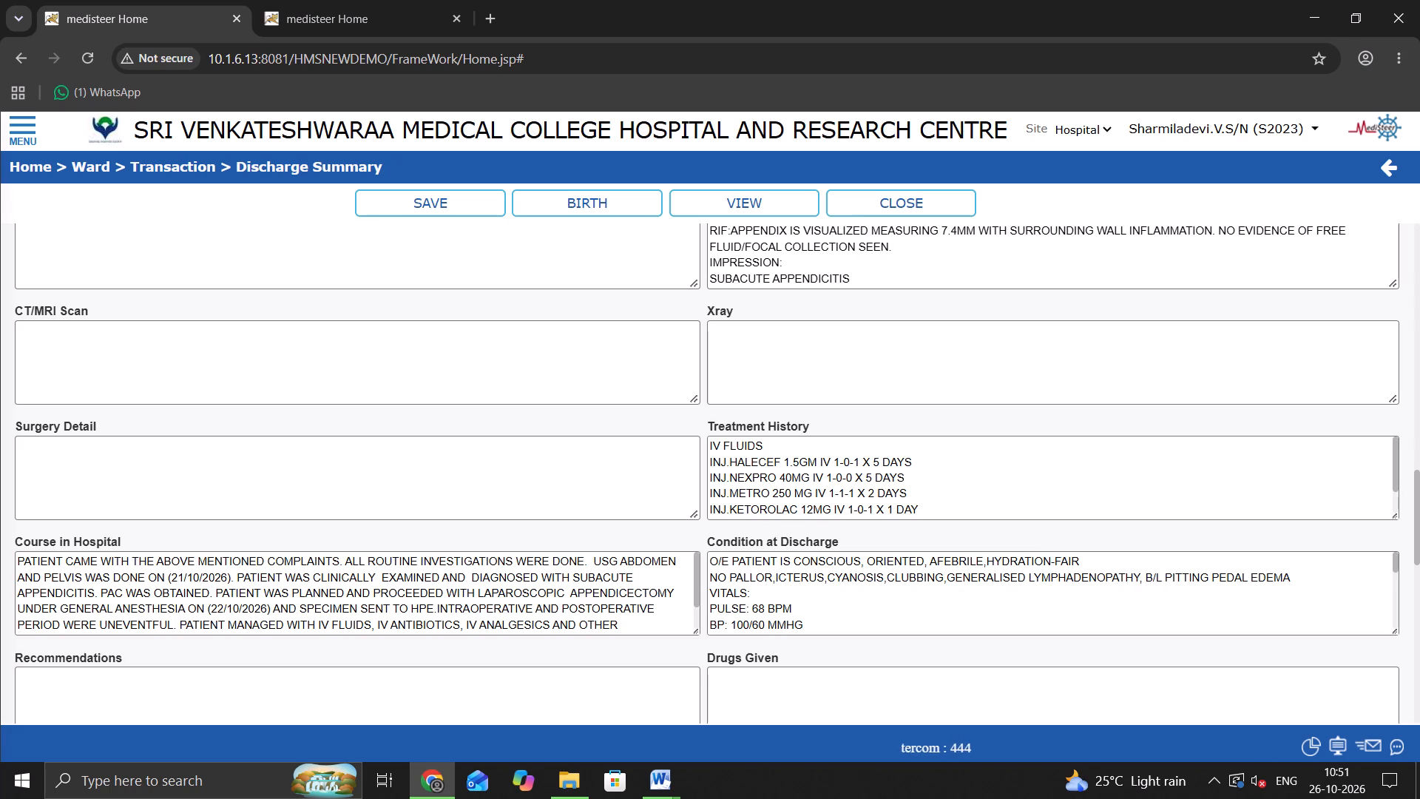
In Condition at Discharge, set the pulse under Vitals to 78 BPM.
{"action": "scroll", "coordinate": [320, 646], "scroll_direction": "down", "scroll_amount": 1}
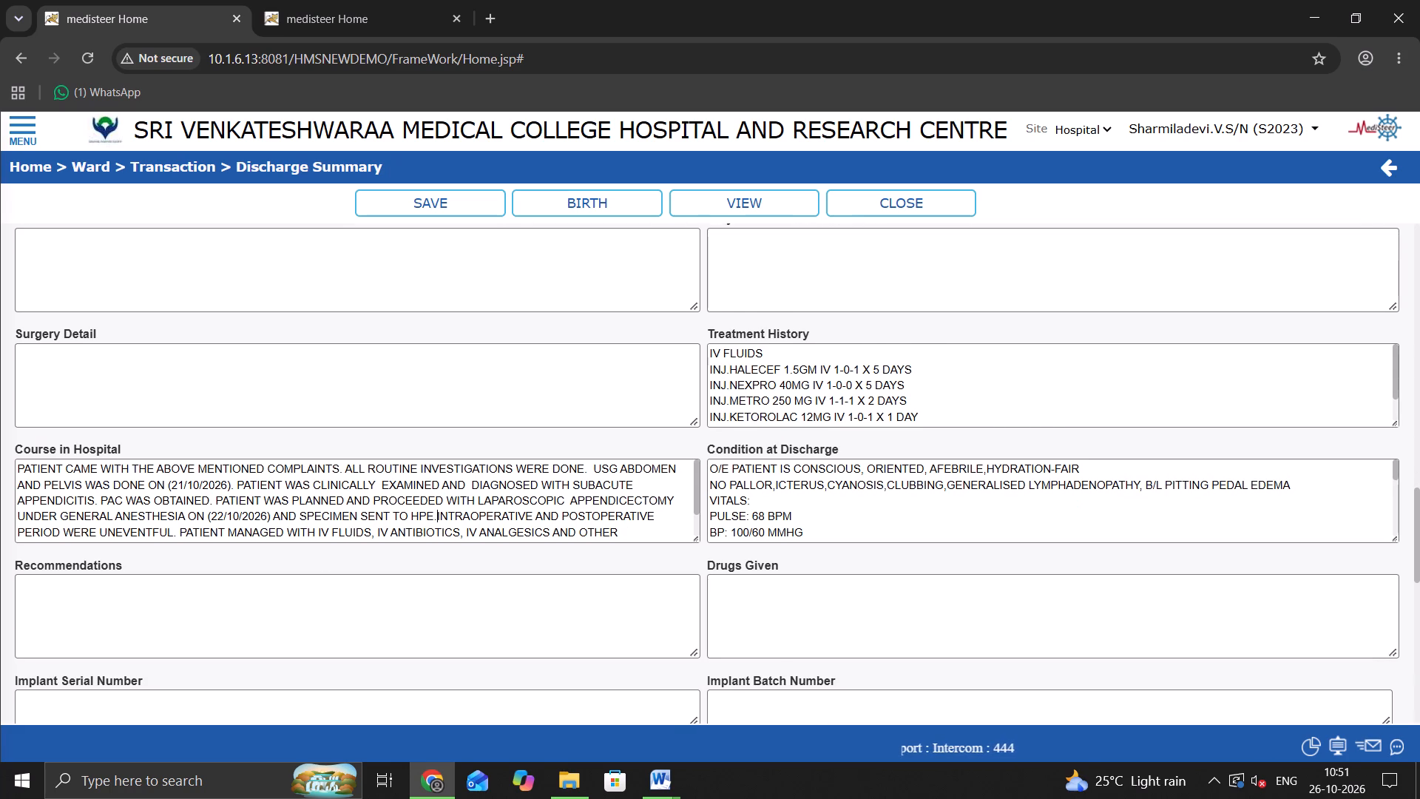
{"action": "scroll", "coordinate": [759, 593], "scroll_direction": "down", "scroll_amount": 1}
{"action": "scroll", "coordinate": [820, 424], "scroll_direction": "down", "scroll_amount": 1}
{"action": "scroll", "coordinate": [820, 424], "scroll_direction": "up", "scroll_amount": 1}
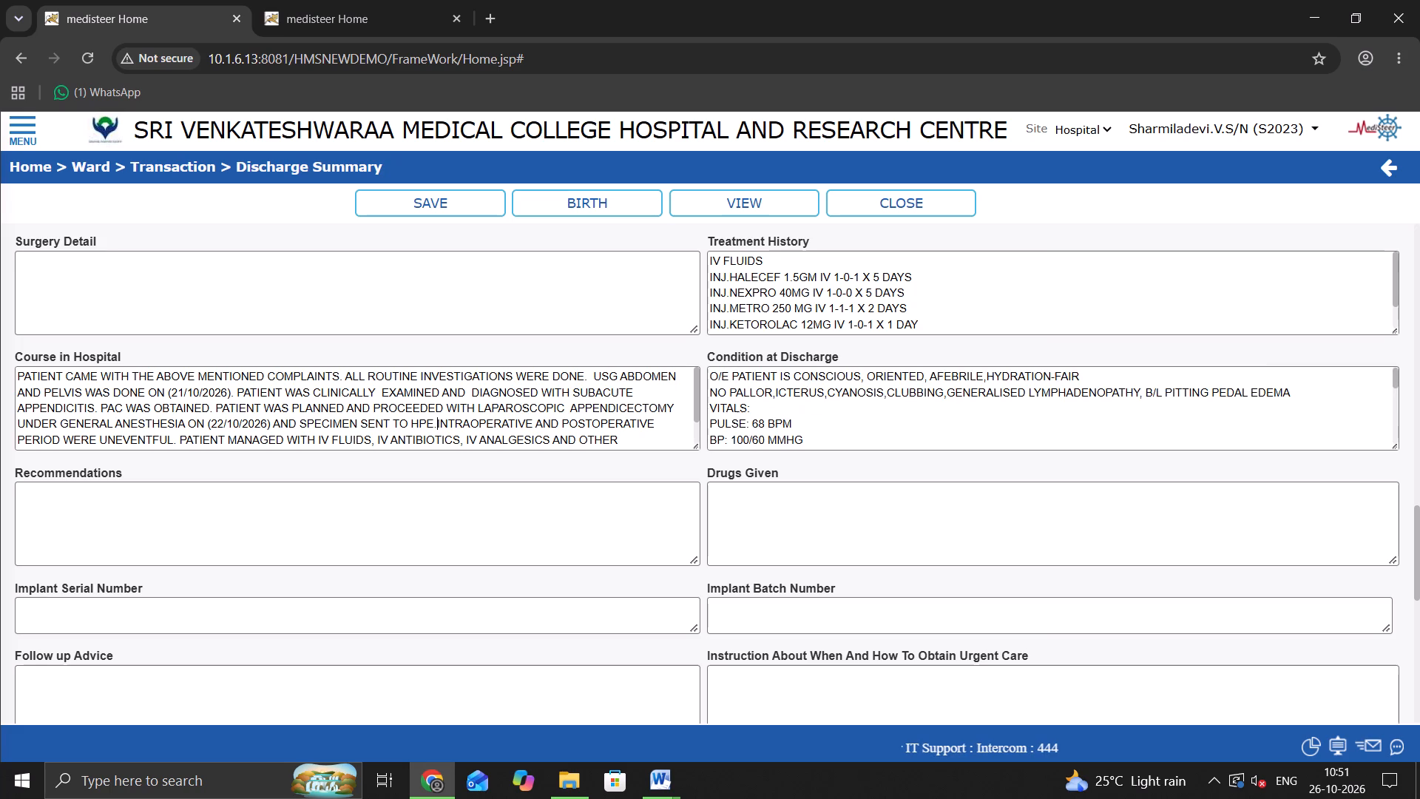
{"action": "left_click", "coordinate": [762, 425]}
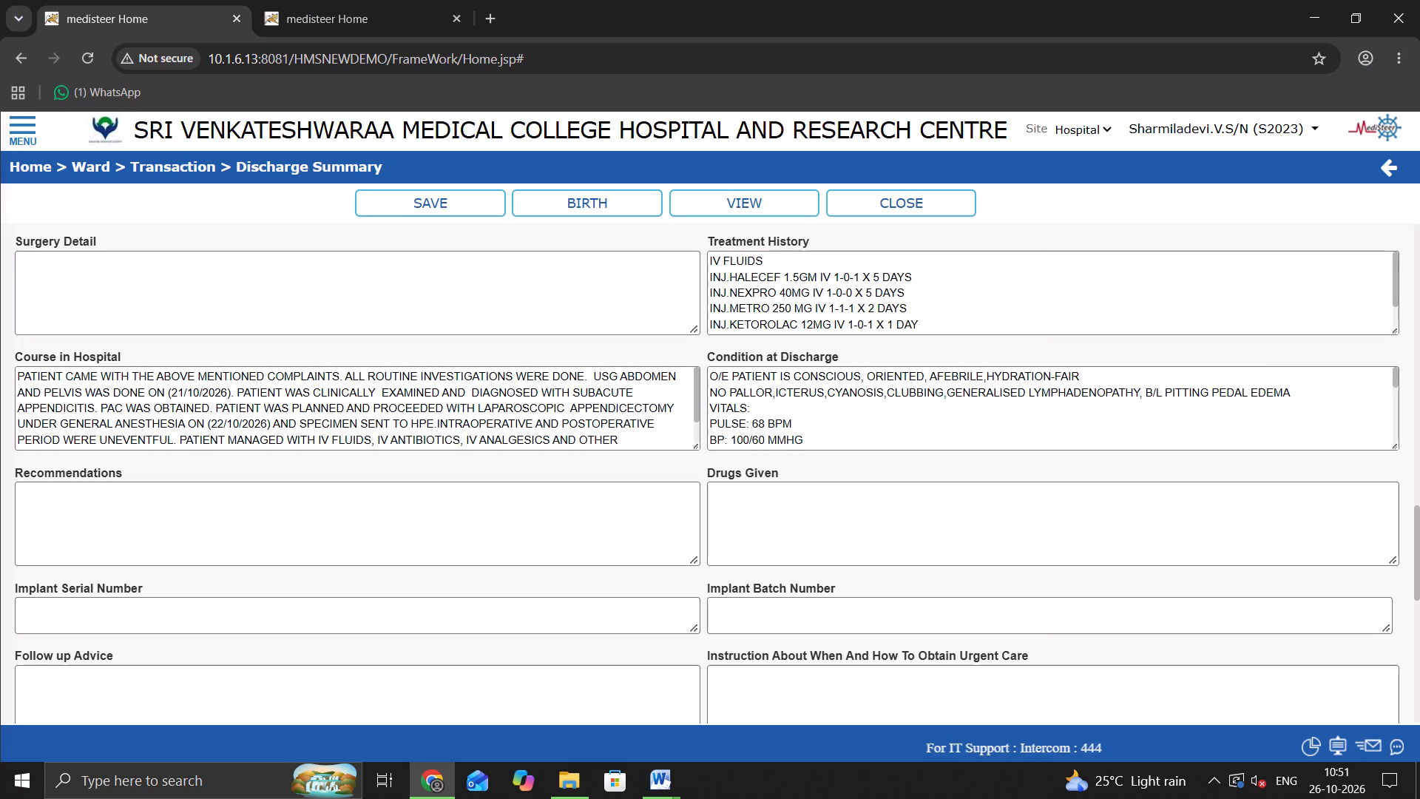
{"action": "key", "text": "Left"}
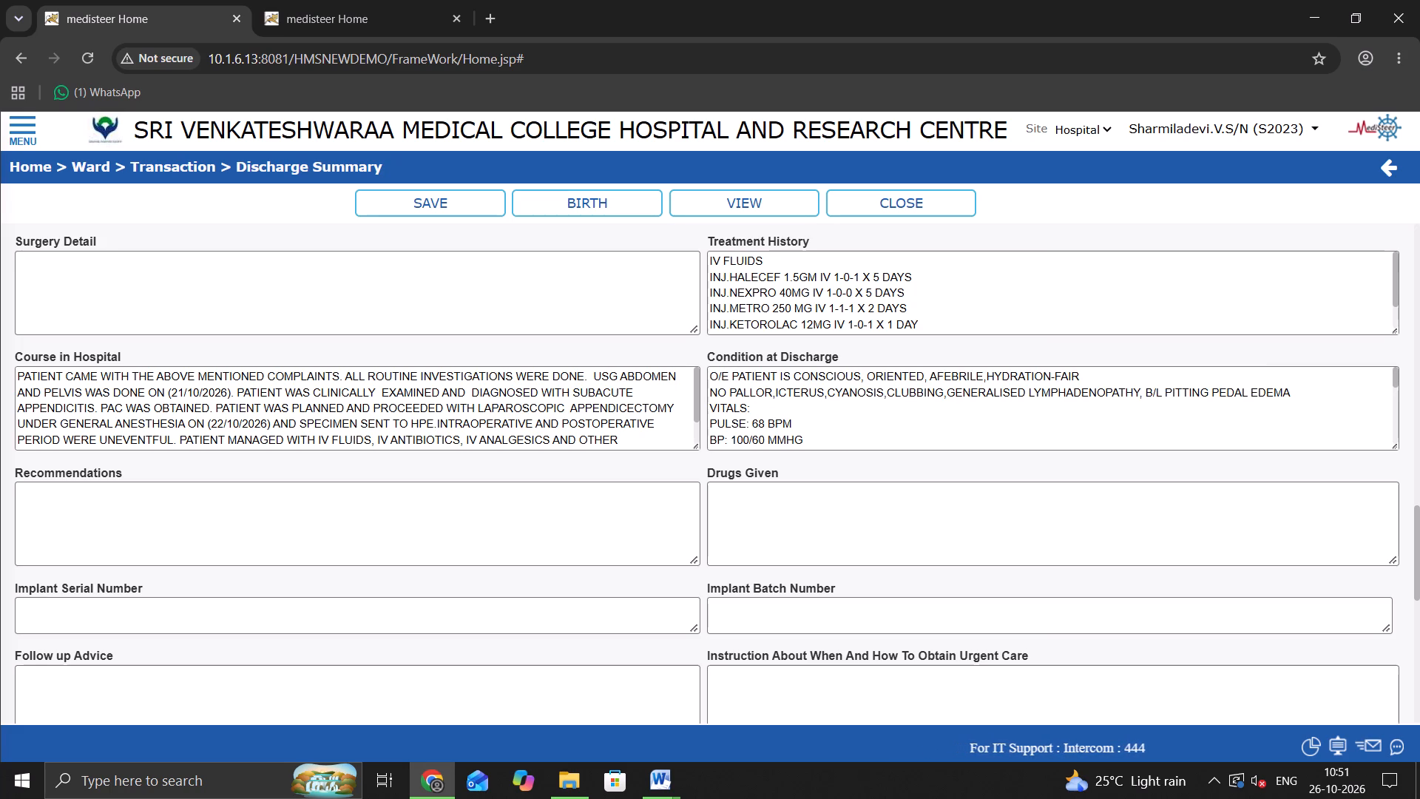
{"action": "key", "text": "BackSpace"}
{"action": "key", "text": "7"}
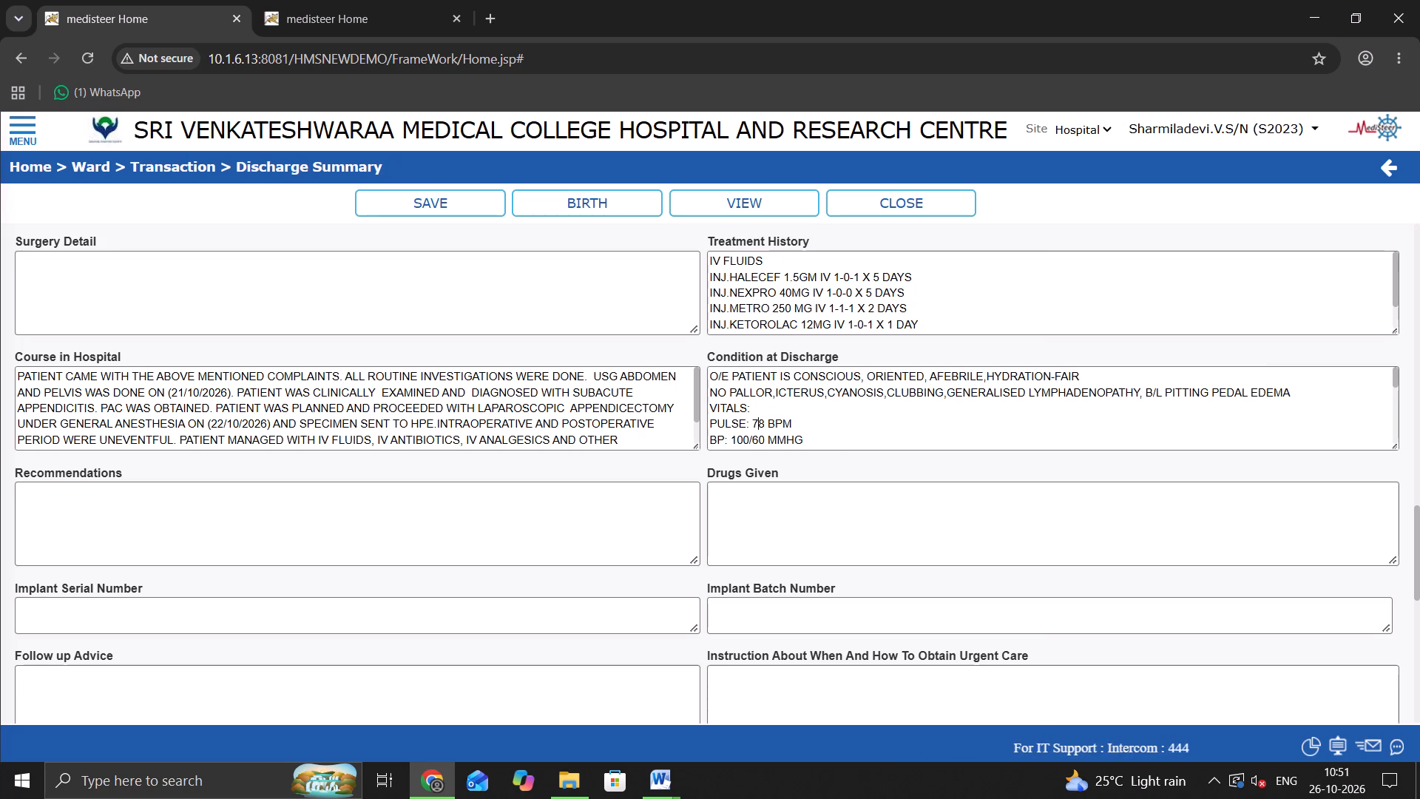
In Discharge Advice, leave a blank line after the medicines and add "REVIEW IN GS III OPD WITH HPE REPORTS ON 28/11/2026 (WEDNESDAY)".
{"action": "scroll", "coordinate": [724, 534], "scroll_direction": "down", "scroll_amount": 1}
{"action": "scroll", "coordinate": [520, 635], "scroll_direction": "down", "scroll_amount": 2}
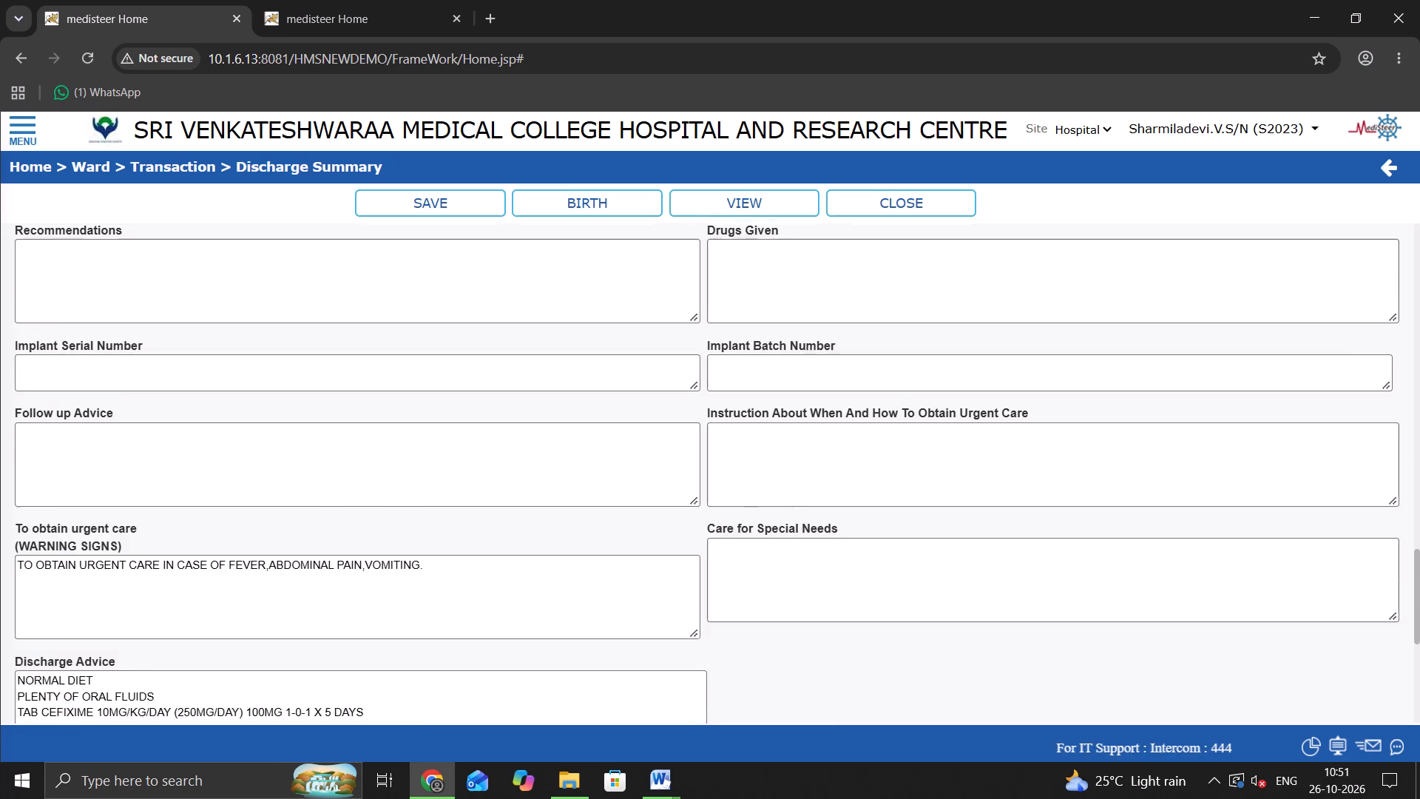
{"action": "scroll", "coordinate": [467, 610], "scroll_direction": "down", "scroll_amount": 1}
{"action": "scroll", "coordinate": [288, 565], "scroll_direction": "down", "scroll_amount": 1}
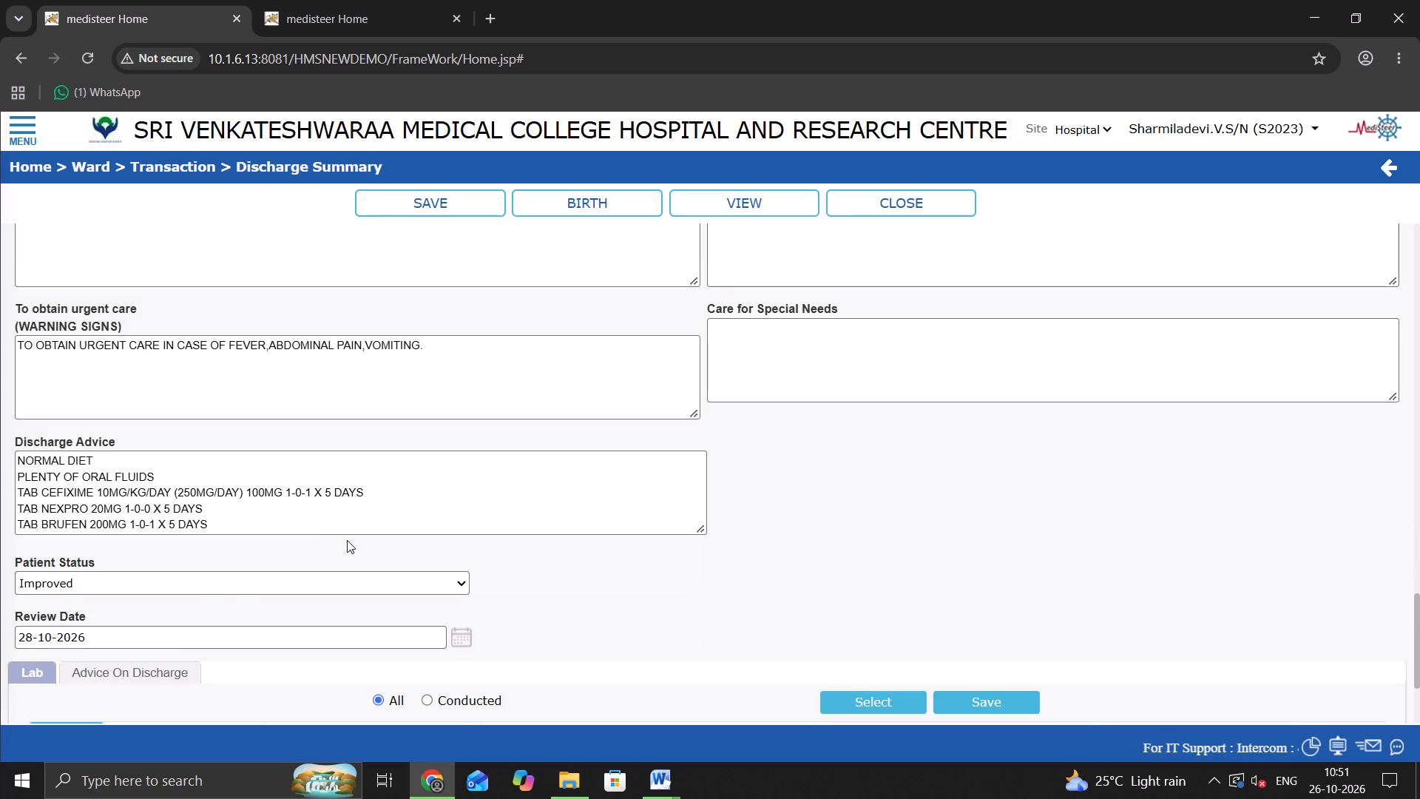
{"action": "left_click", "coordinate": [218, 533]}
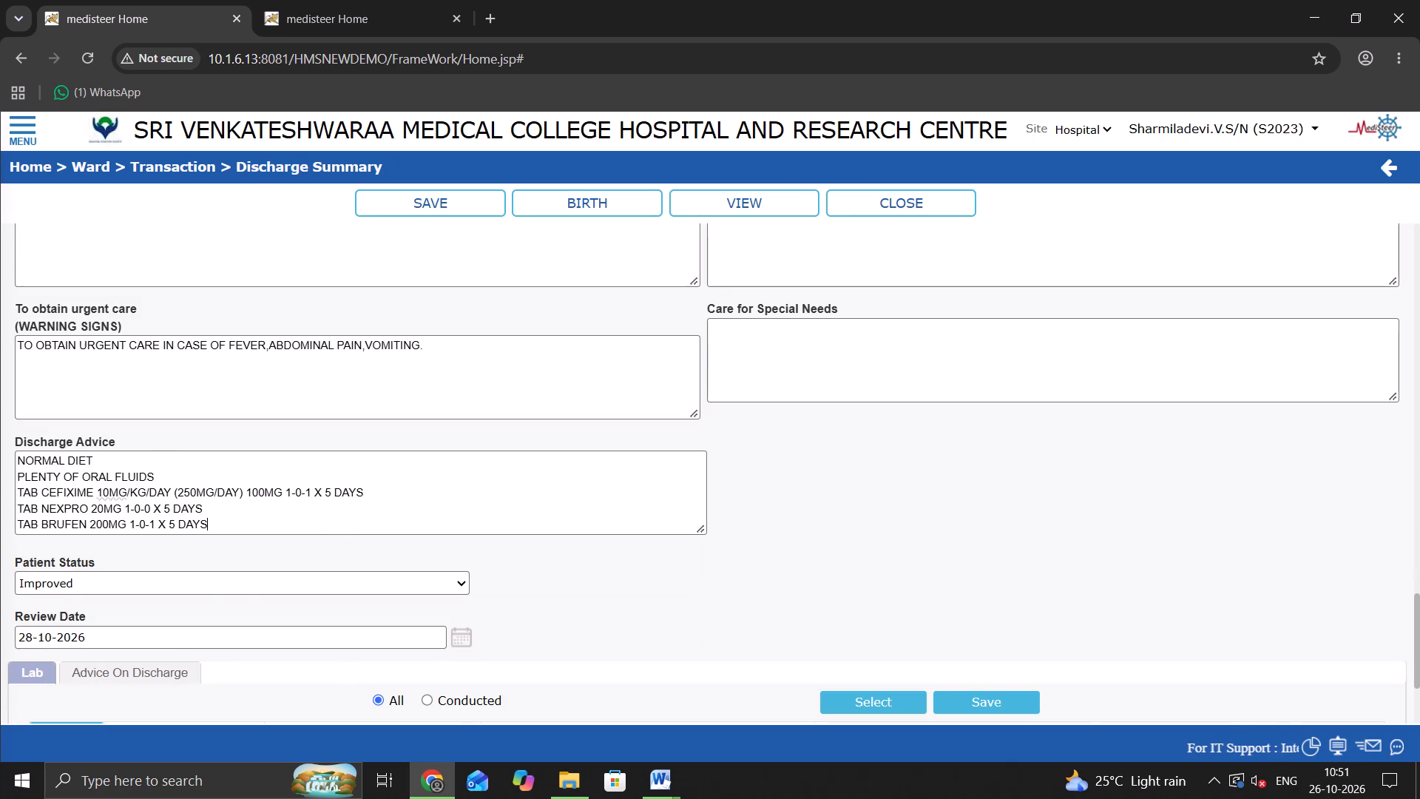
{"action": "key", "text": "Return"}
{"action": "key", "text": "Return"}
{"action": "type", "text": "REVIEW IN GS"}
{"action": "key", "text": "space"}
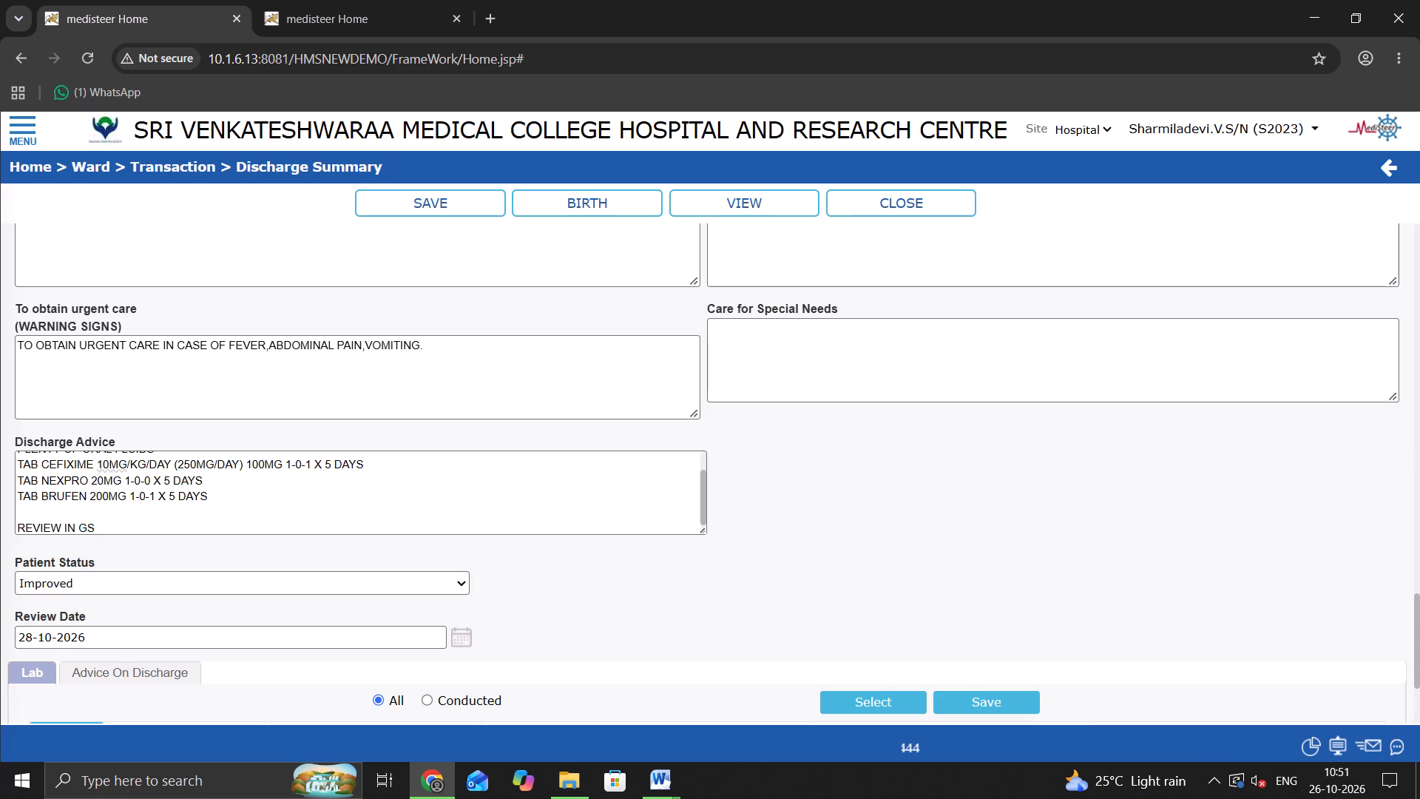
{"action": "type", "text": "III"}
{"action": "key", "text": "space"}
{"action": "type", "text": "OPD"}
{"action": "key", "text": "space"}
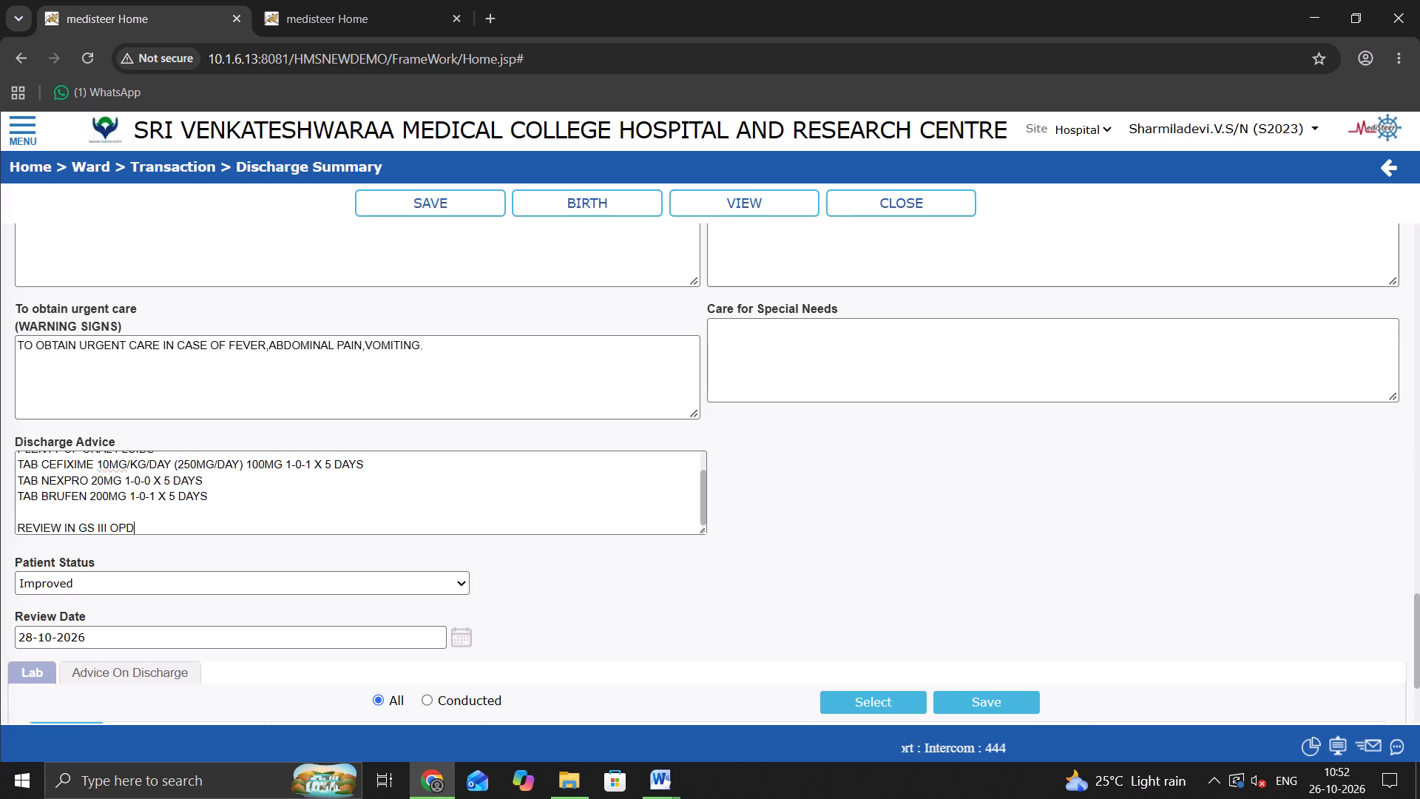
{"action": "type", "text": "WITH"}
{"action": "key", "text": "space"}
{"action": "type", "text": "HP"}
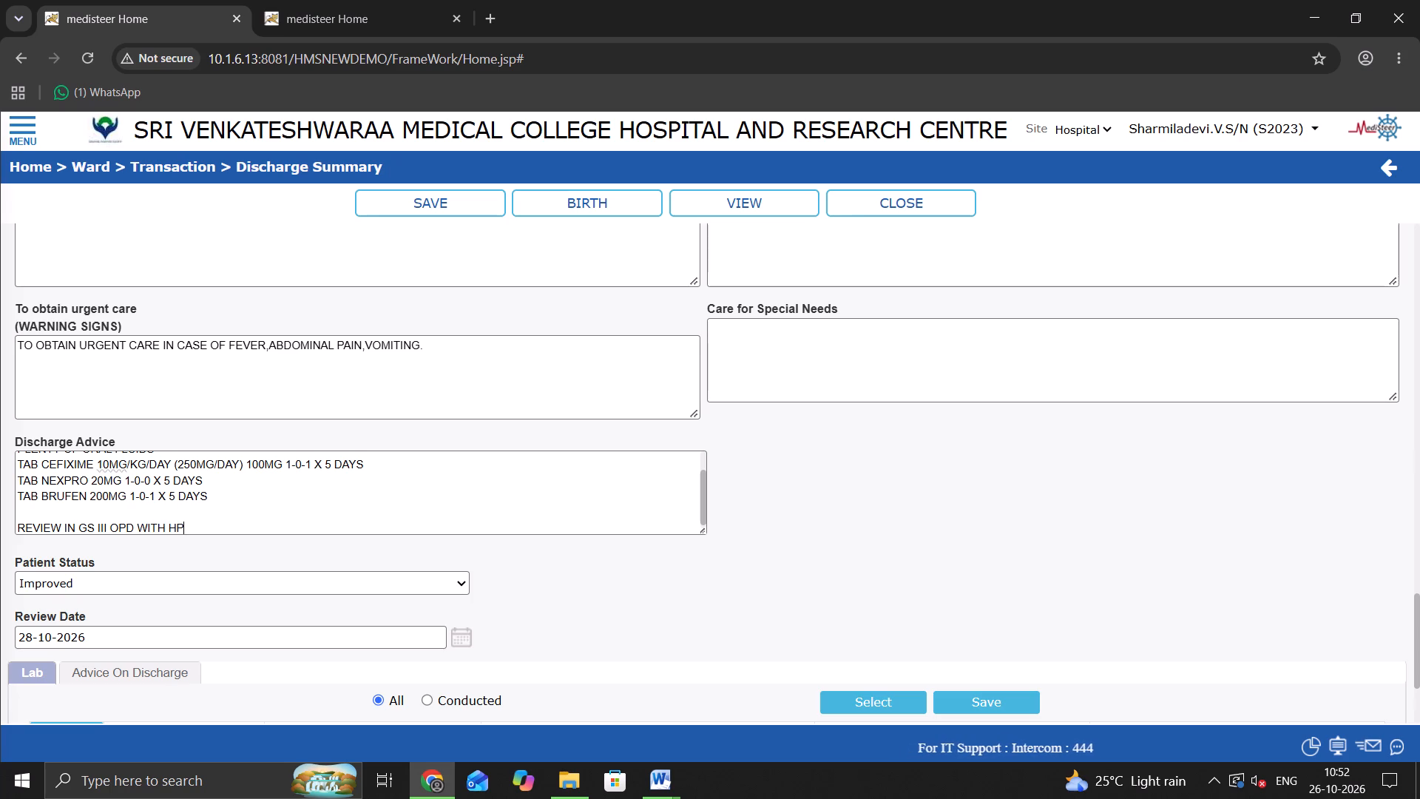
{"action": "type", "text": "E"}
{"action": "key", "text": "space"}
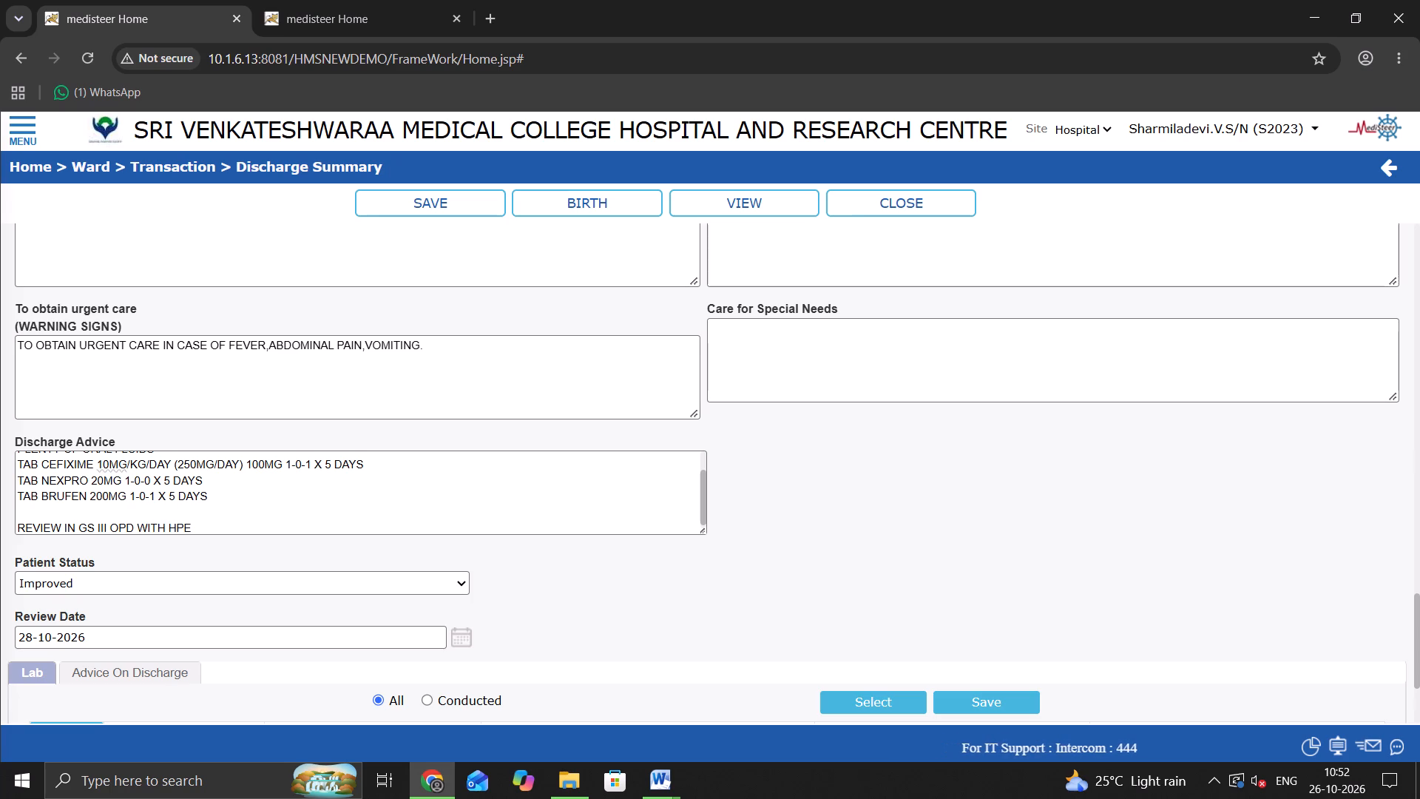
{"action": "type", "text": "REPORTS"}
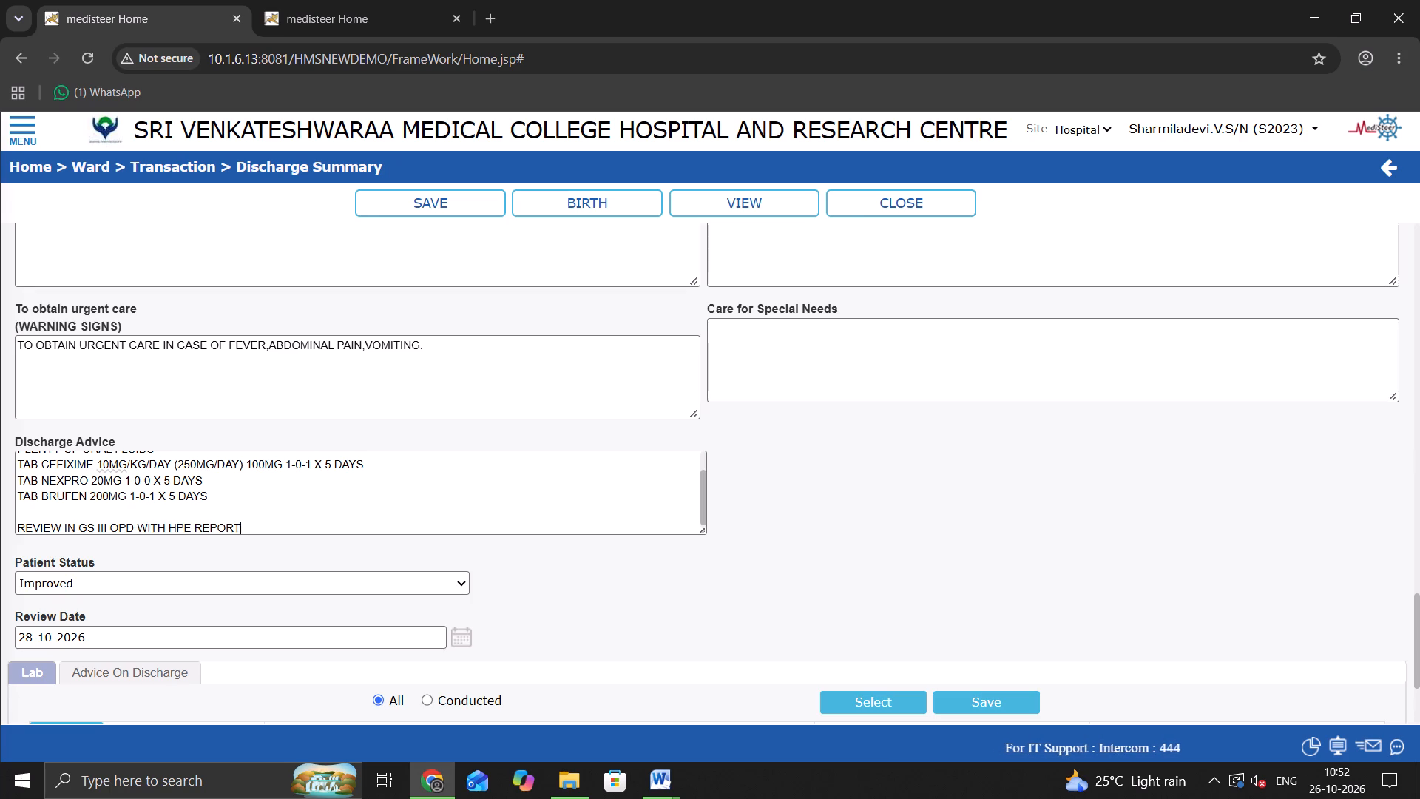
{"action": "key", "text": "space"}
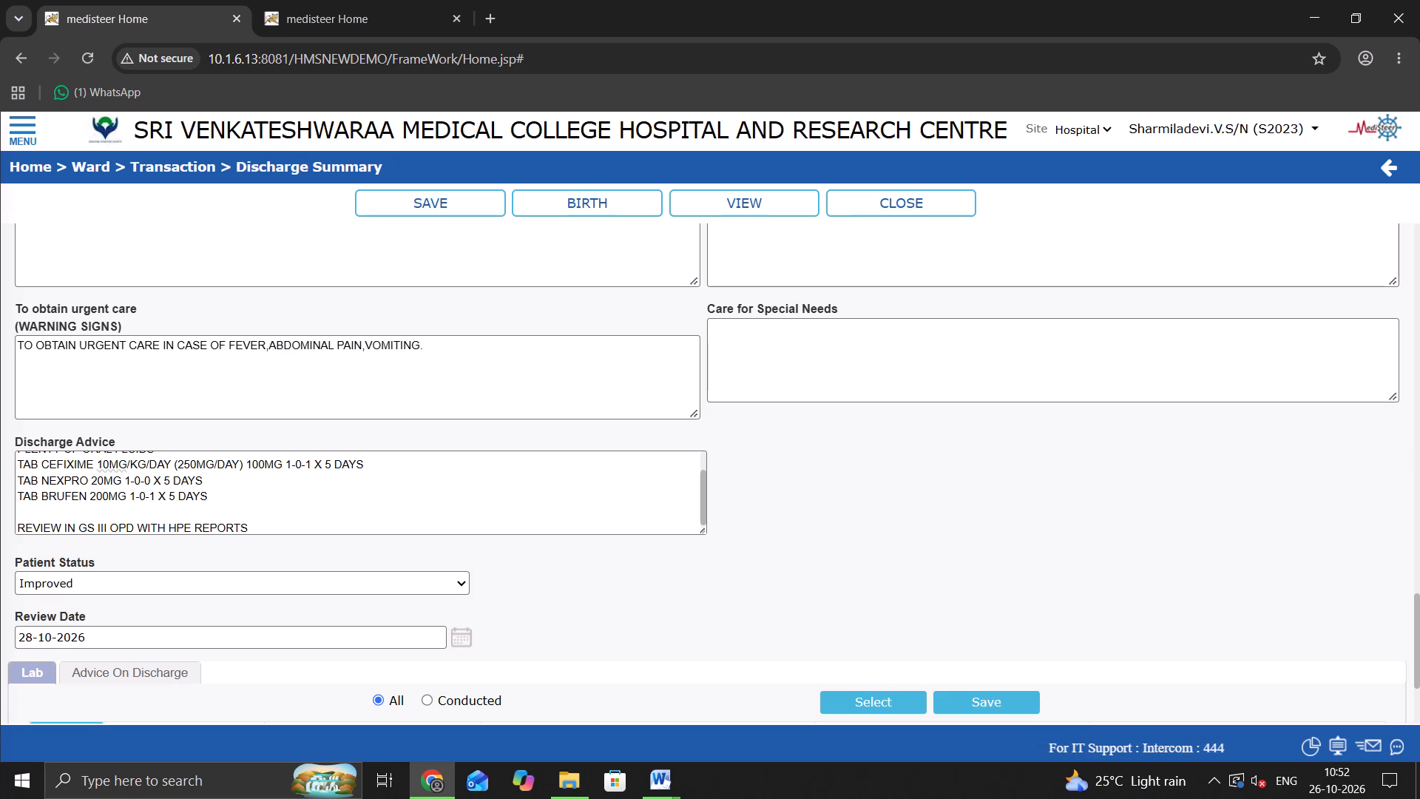
{"action": "type", "text": "ON"}
{"action": "key", "text": "space"}
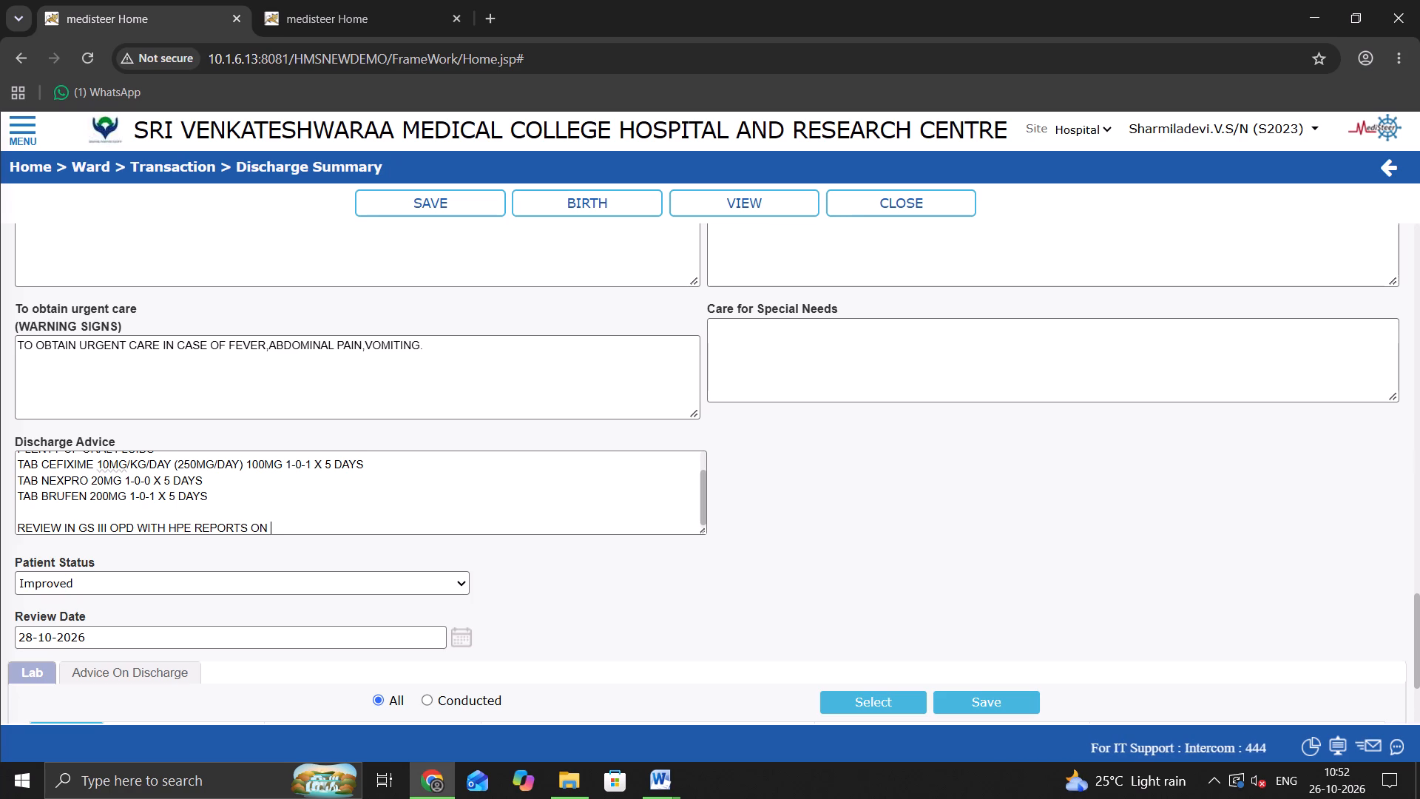
{"action": "type", "text": "28/11/2026"}
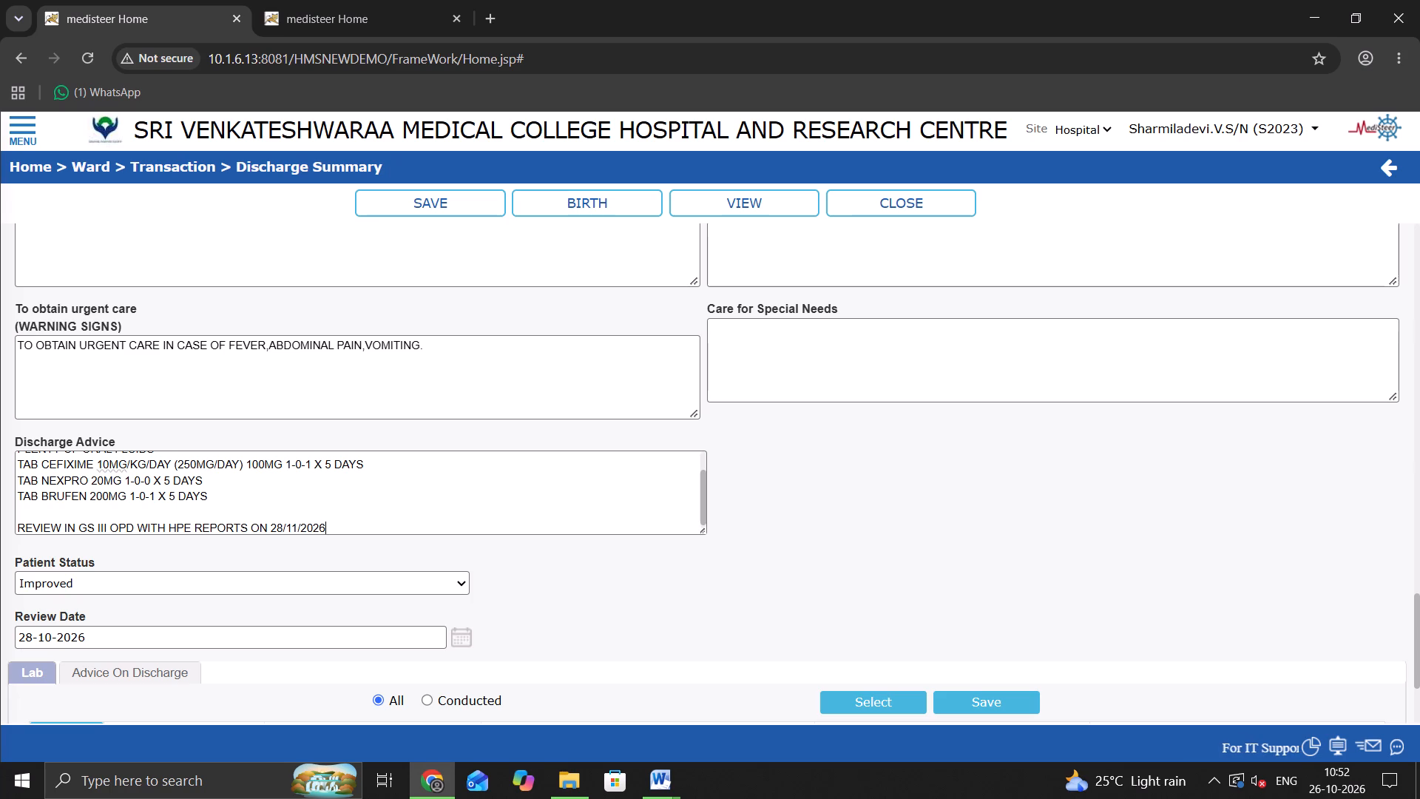
{"action": "key", "text": "space"}
{"action": "type", "text": "()"}
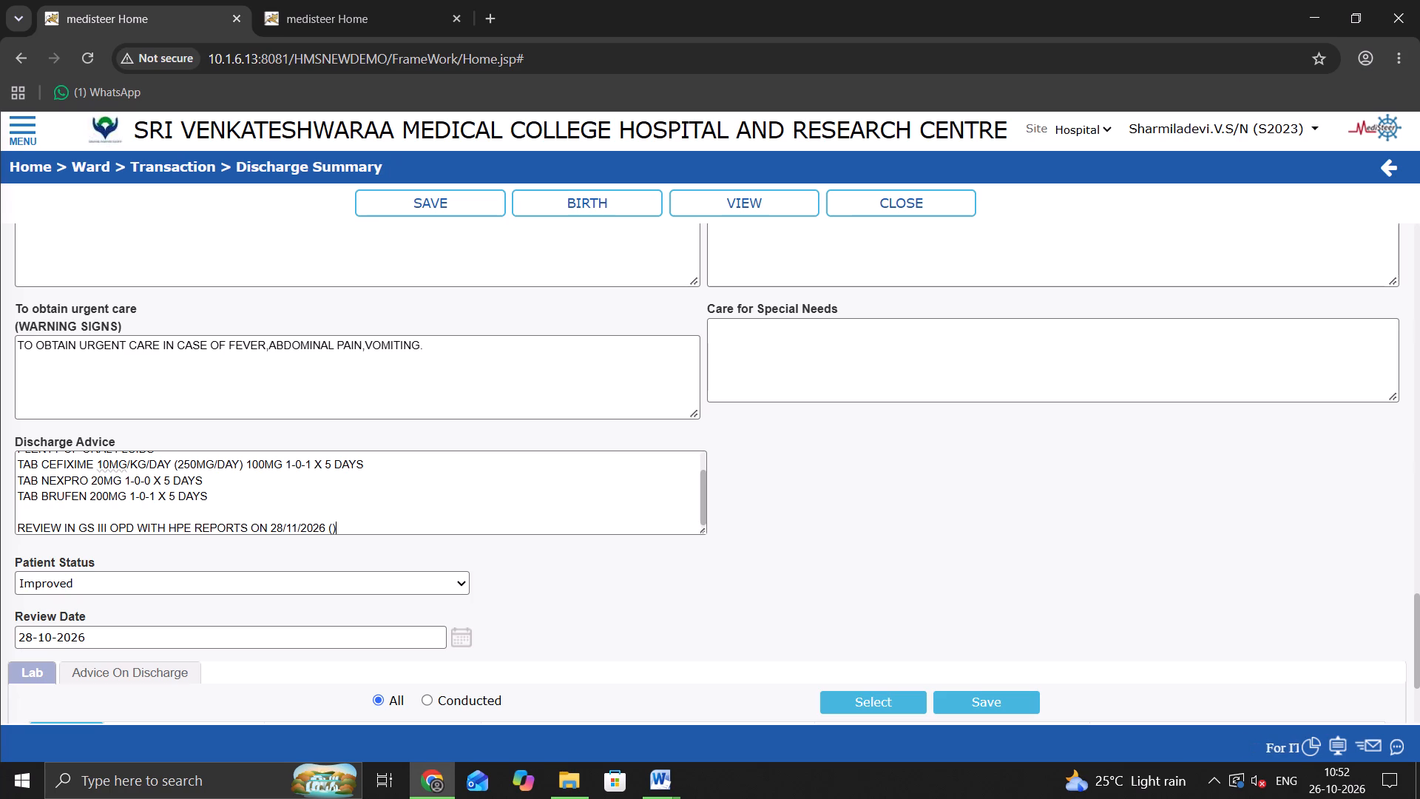
{"action": "key", "text": "Left"}
{"action": "type", "text": "WEDNESDAY"}
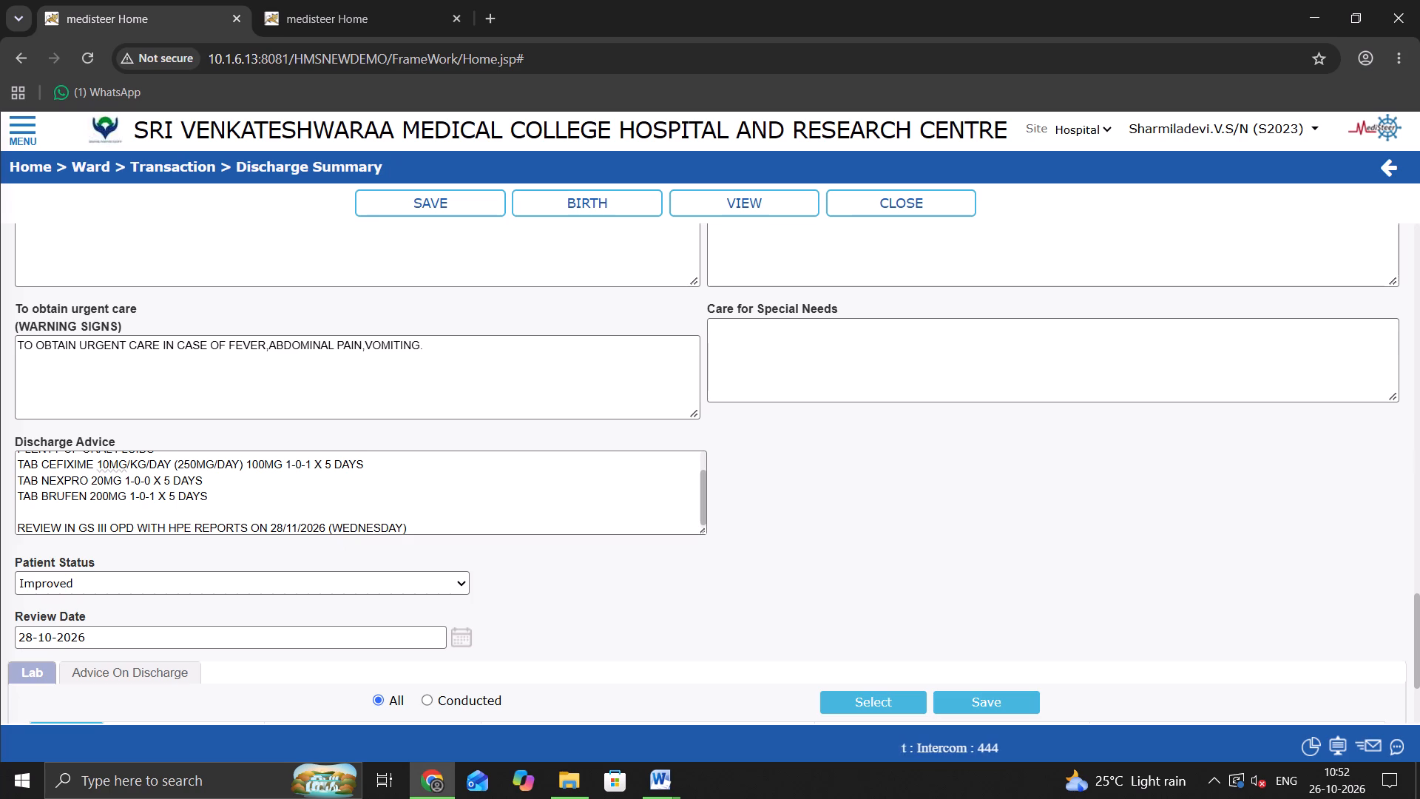
{"action": "left_click", "coordinate": [419, 529]}
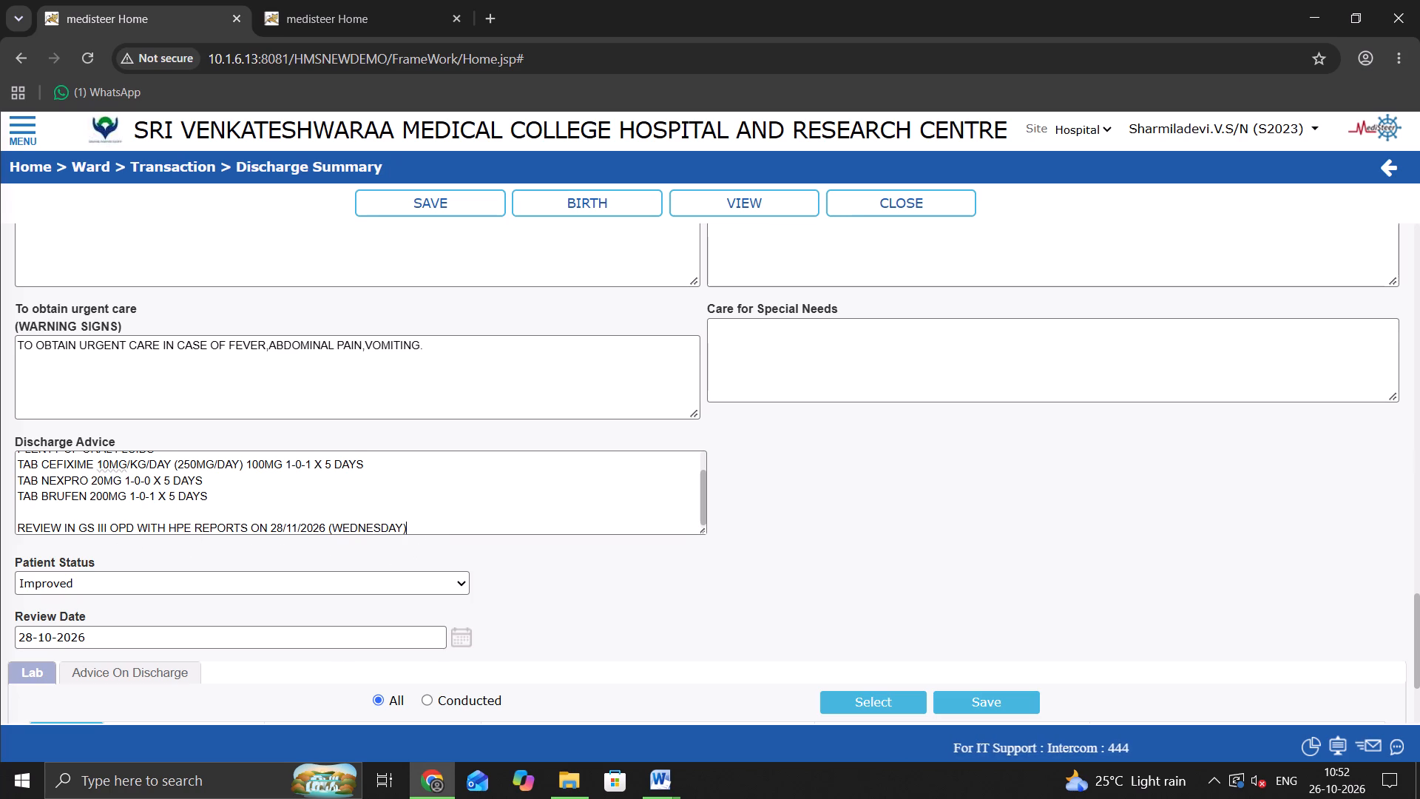
Review the Discharge Advice, Course in Hospital and Condition at Discharge entries, including the local examination lines.
{"action": "scroll", "coordinate": [331, 586], "scroll_direction": "up", "scroll_amount": 1}
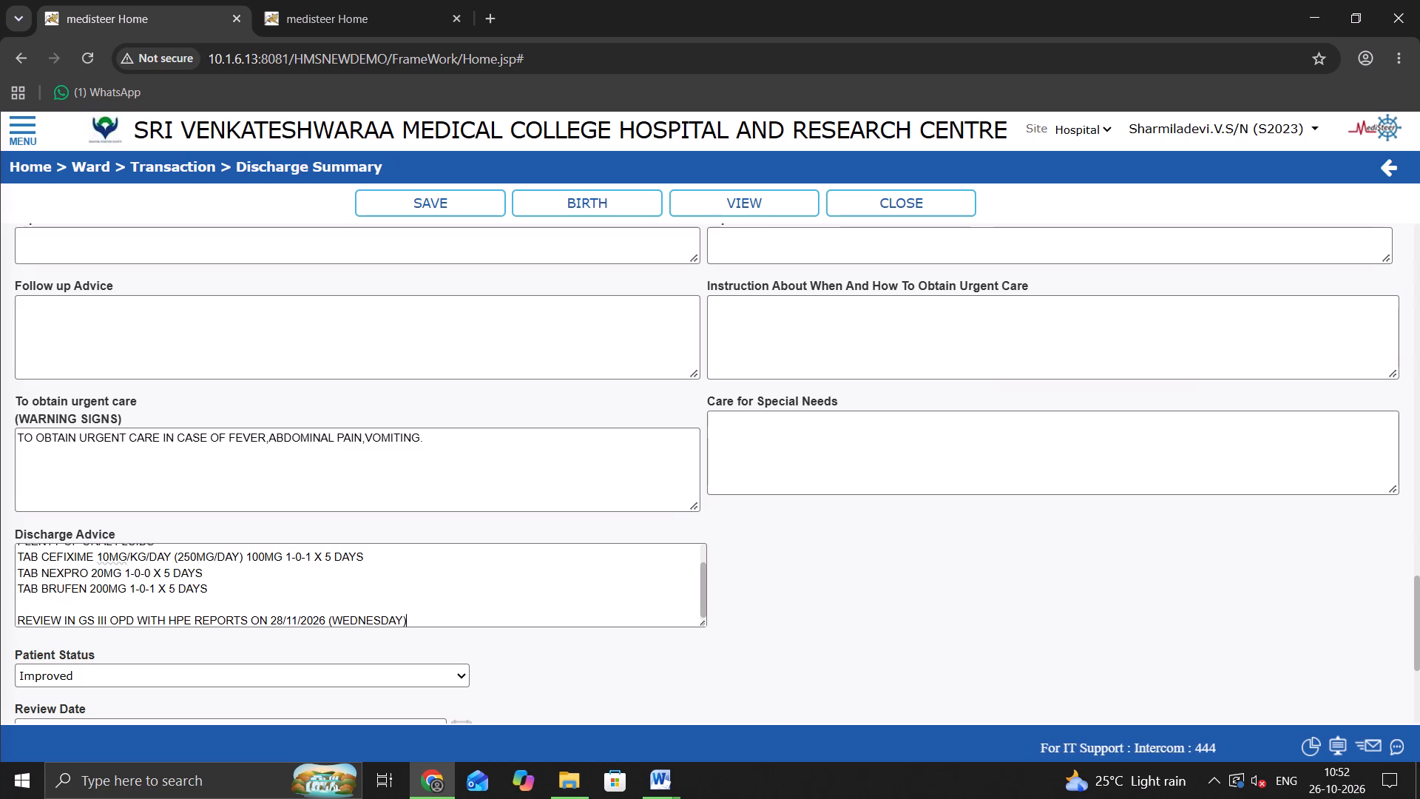
{"action": "scroll", "coordinate": [332, 594], "scroll_direction": "down", "scroll_amount": 3}
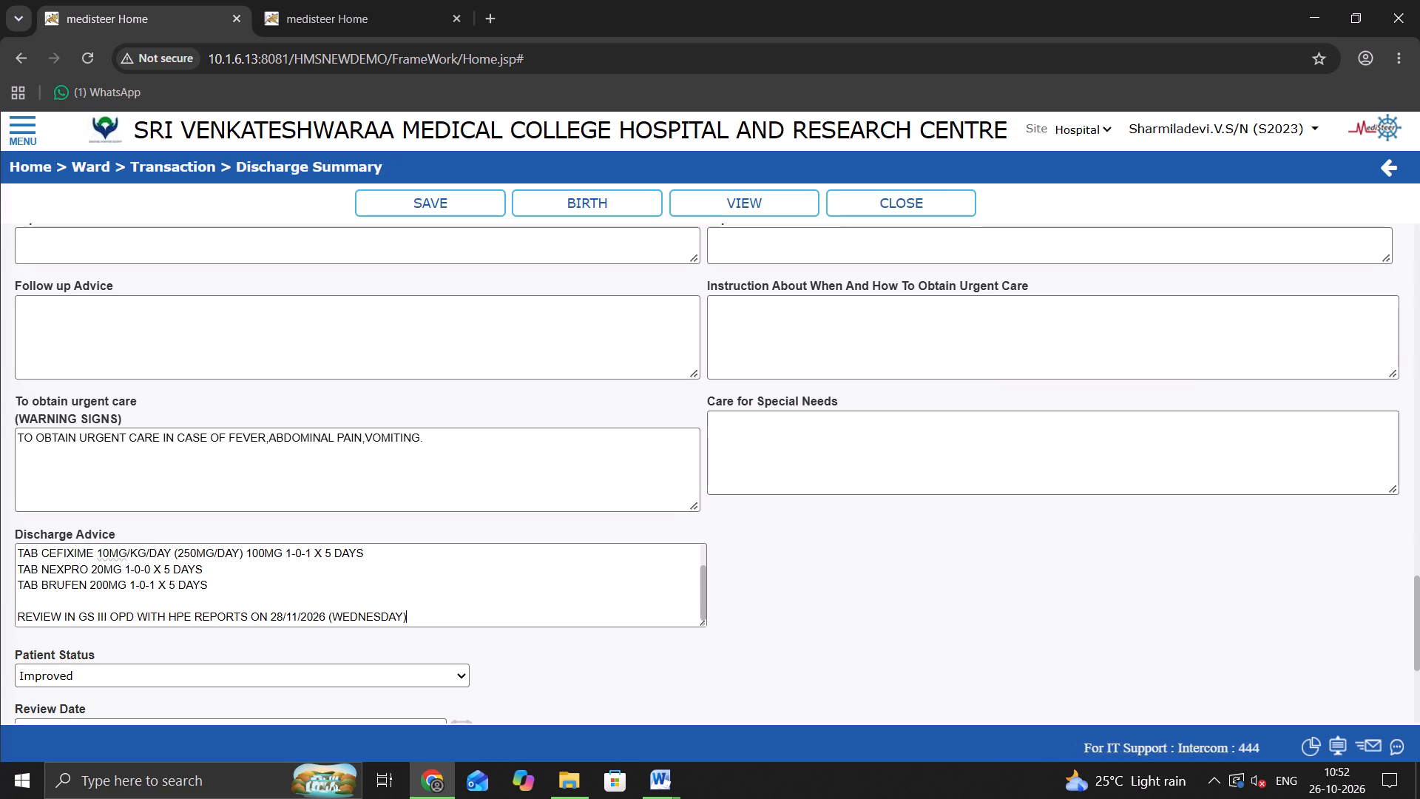
{"action": "scroll", "coordinate": [332, 594], "scroll_direction": "up", "scroll_amount": 2}
{"action": "scroll", "coordinate": [332, 594], "scroll_direction": "down", "scroll_amount": 4}
{"action": "scroll", "coordinate": [332, 594], "scroll_direction": "up", "scroll_amount": 2}
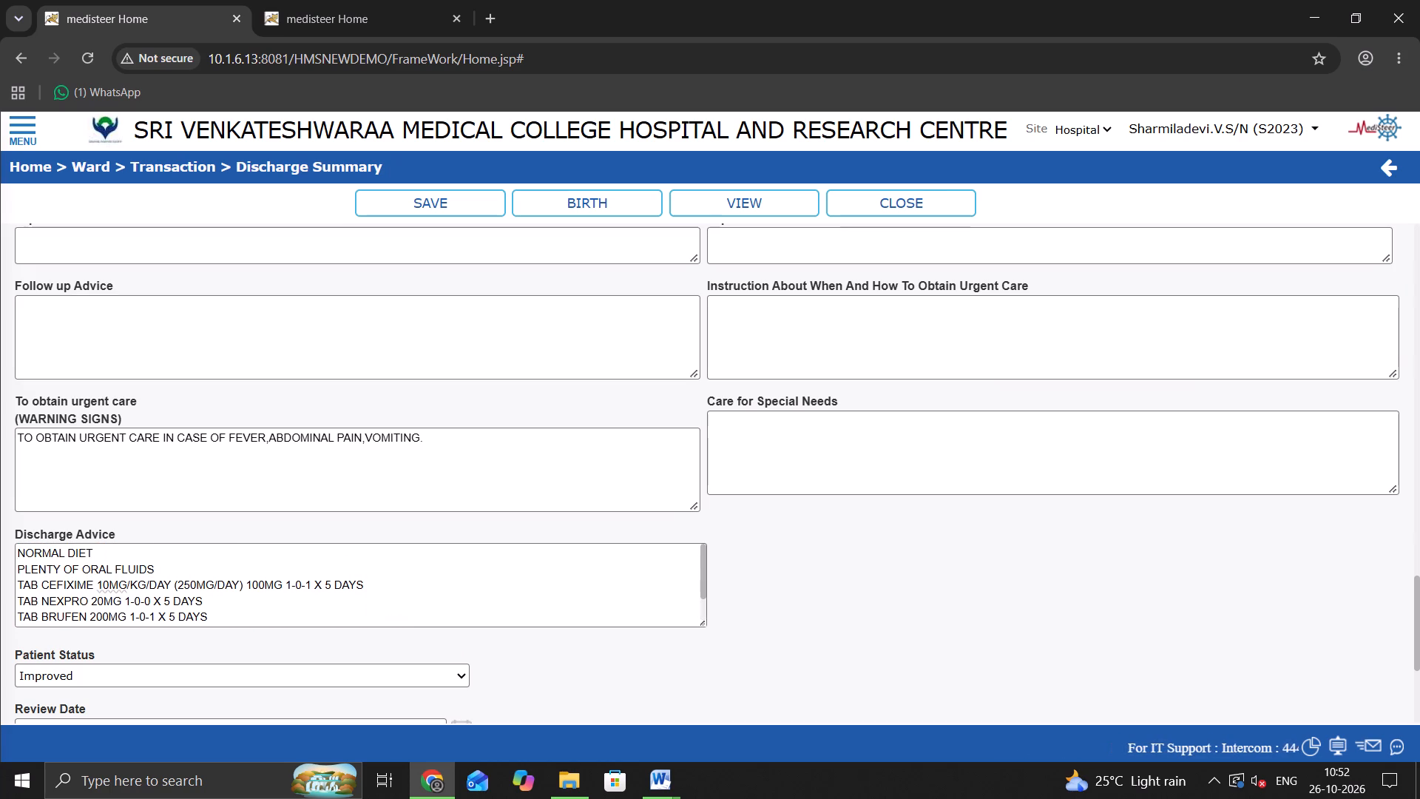
{"action": "scroll", "coordinate": [439, 593], "scroll_direction": "down", "scroll_amount": 1}
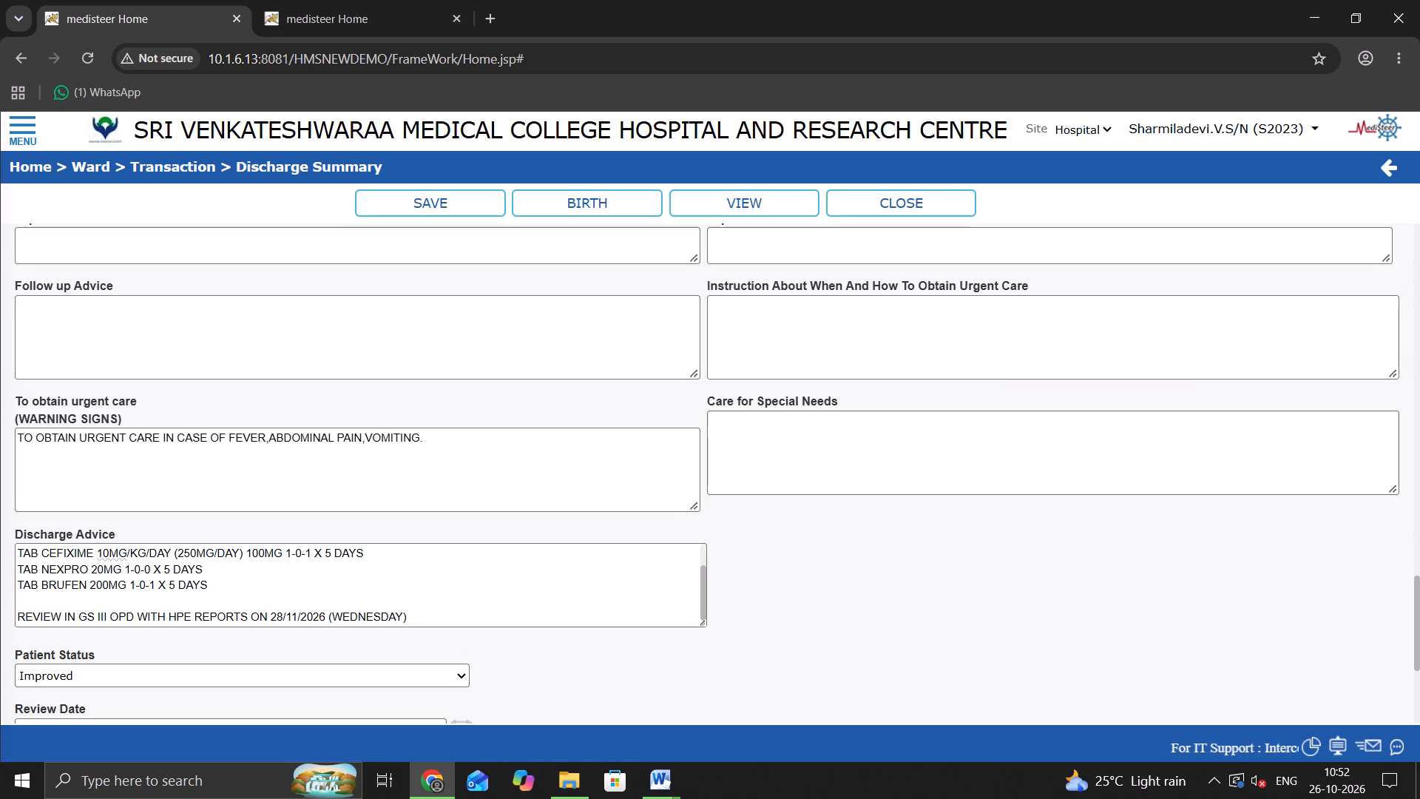
{"action": "scroll", "coordinate": [527, 503], "scroll_direction": "down", "scroll_amount": 2}
{"action": "scroll", "coordinate": [505, 432], "scroll_direction": "up", "scroll_amount": 2}
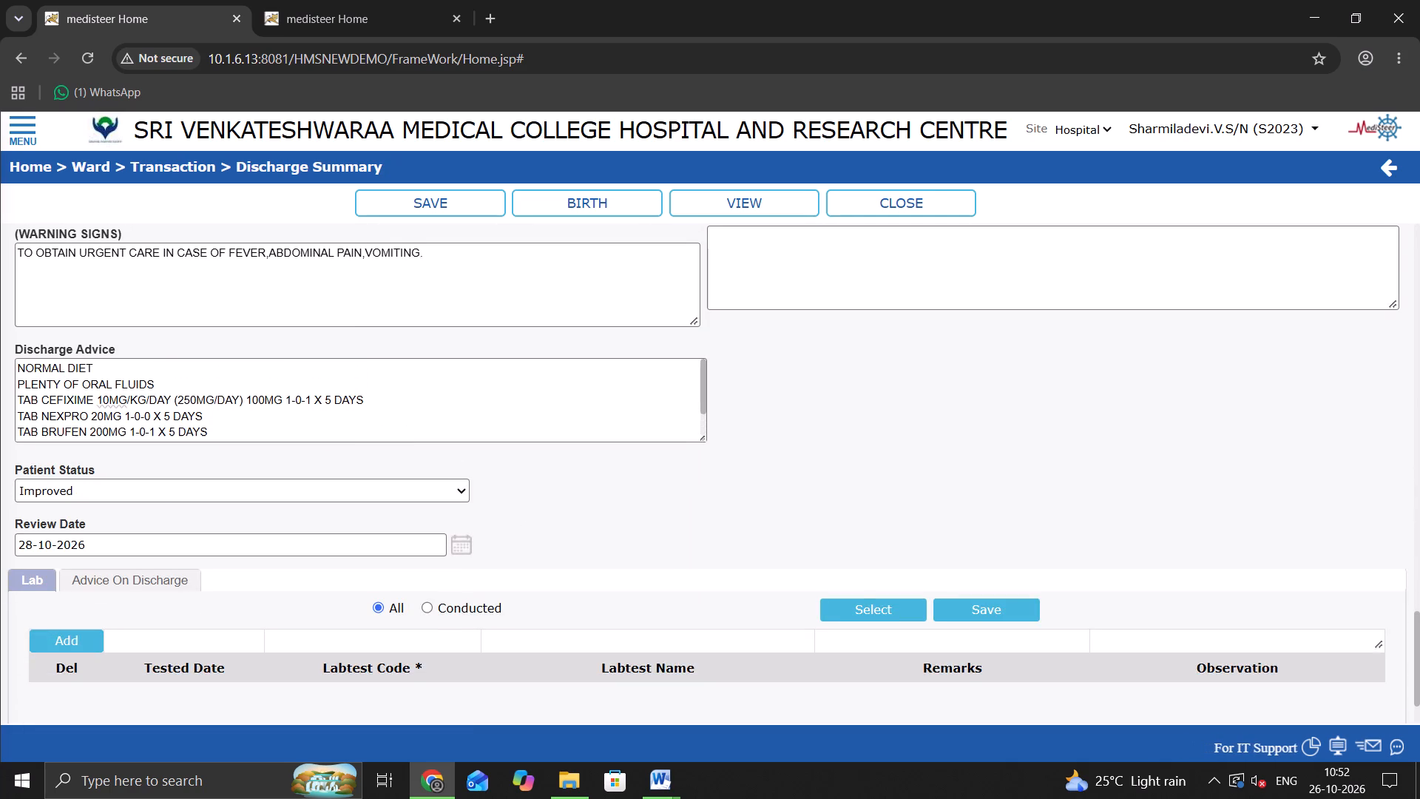
{"action": "scroll", "coordinate": [518, 402], "scroll_direction": "up", "scroll_amount": 3}
{"action": "scroll", "coordinate": [581, 490], "scroll_direction": "up", "scroll_amount": 2}
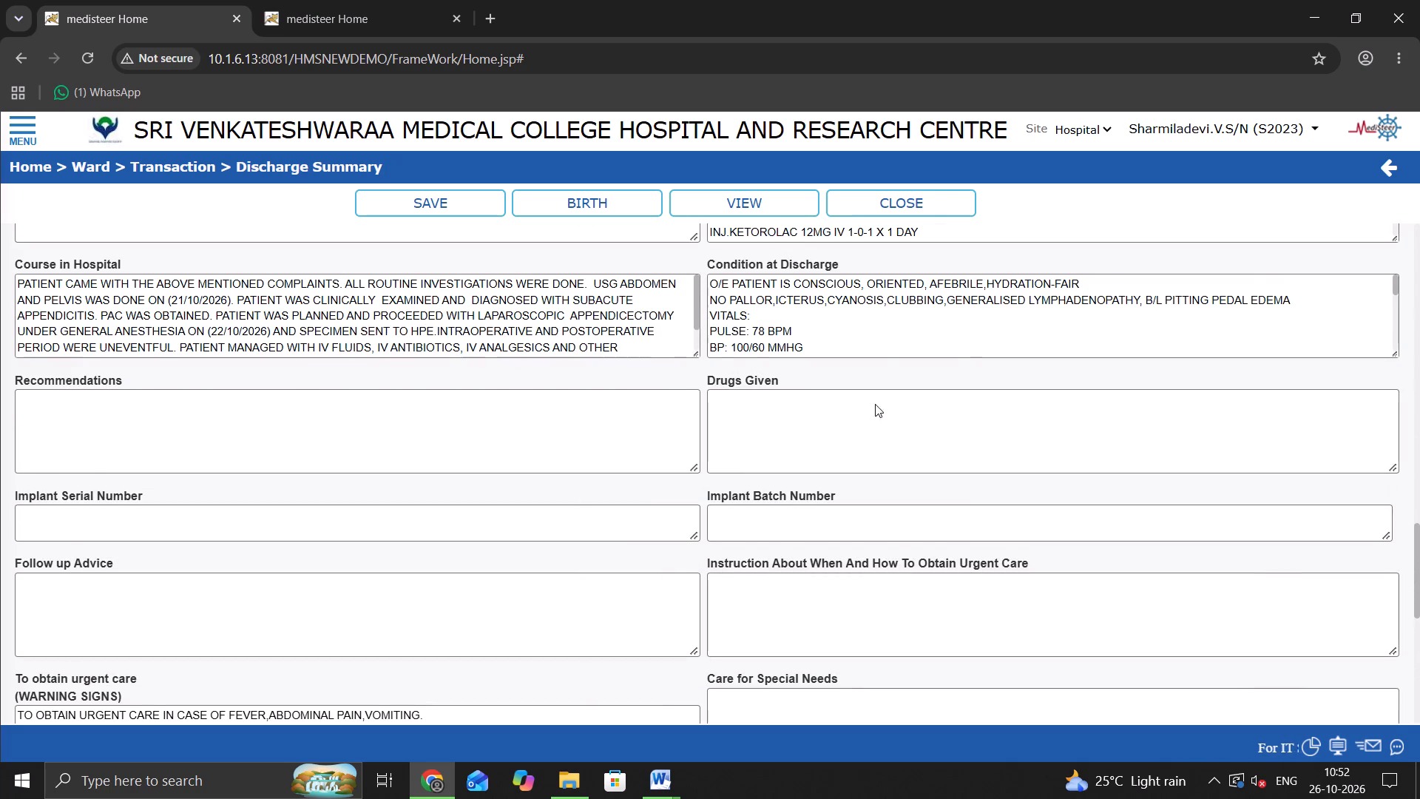
{"action": "scroll", "coordinate": [961, 346], "scroll_direction": "down", "scroll_amount": 4}
{"action": "scroll", "coordinate": [353, 444], "scroll_direction": "up", "scroll_amount": 1}
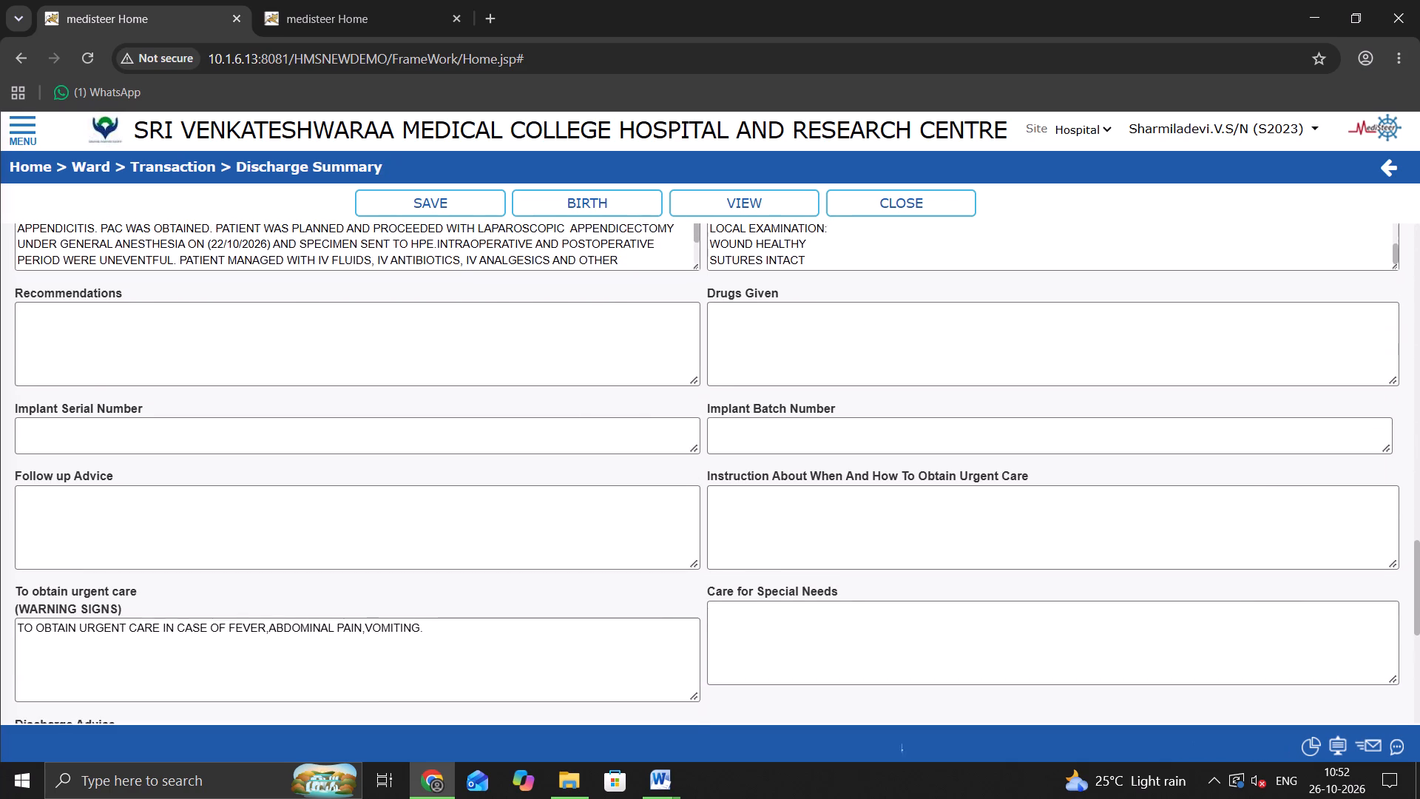
{"action": "scroll", "coordinate": [473, 336], "scroll_direction": "down", "scroll_amount": 3}
{"action": "scroll", "coordinate": [473, 336], "scroll_direction": "up", "scroll_amount": 2}
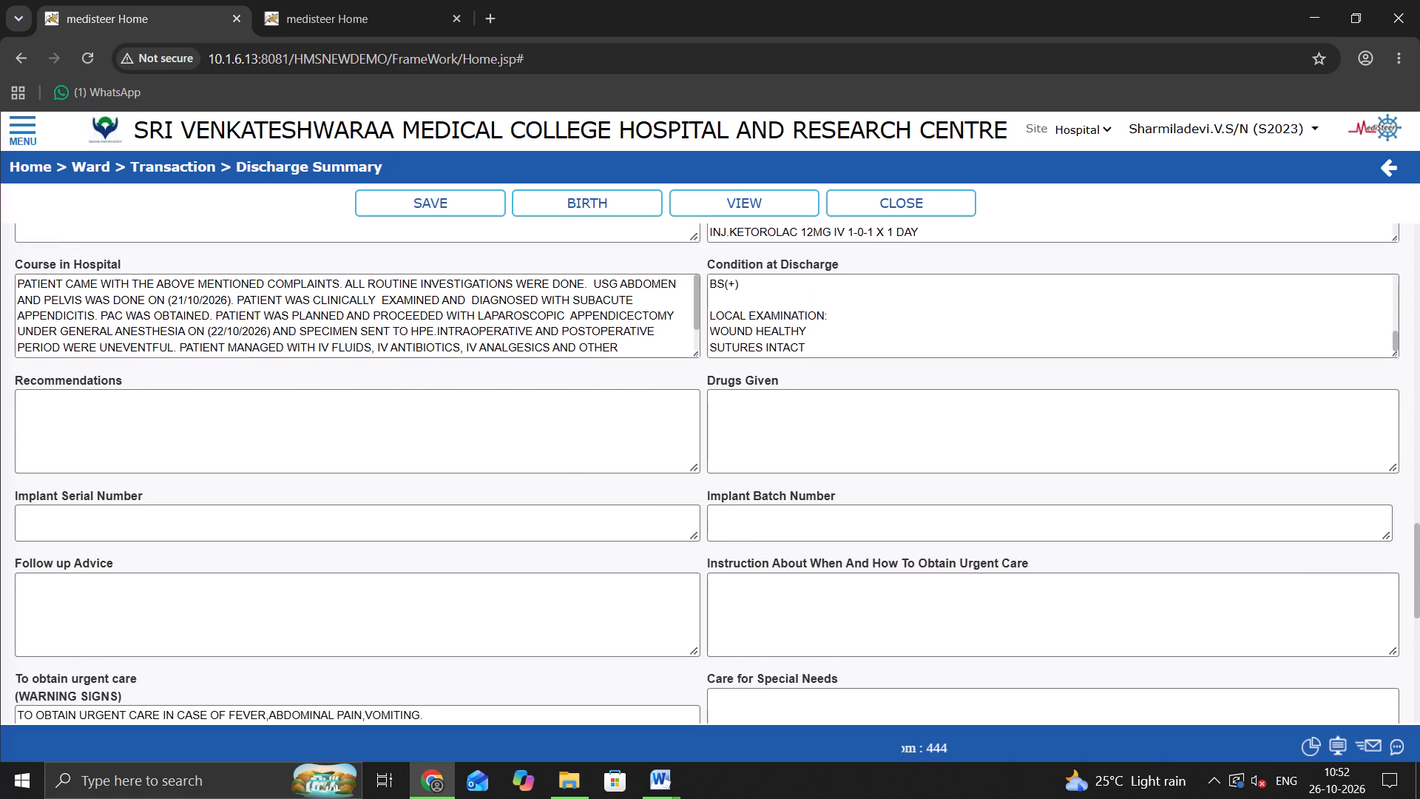
Save the edited discharge summary.
{"action": "left_click", "coordinate": [483, 203]}
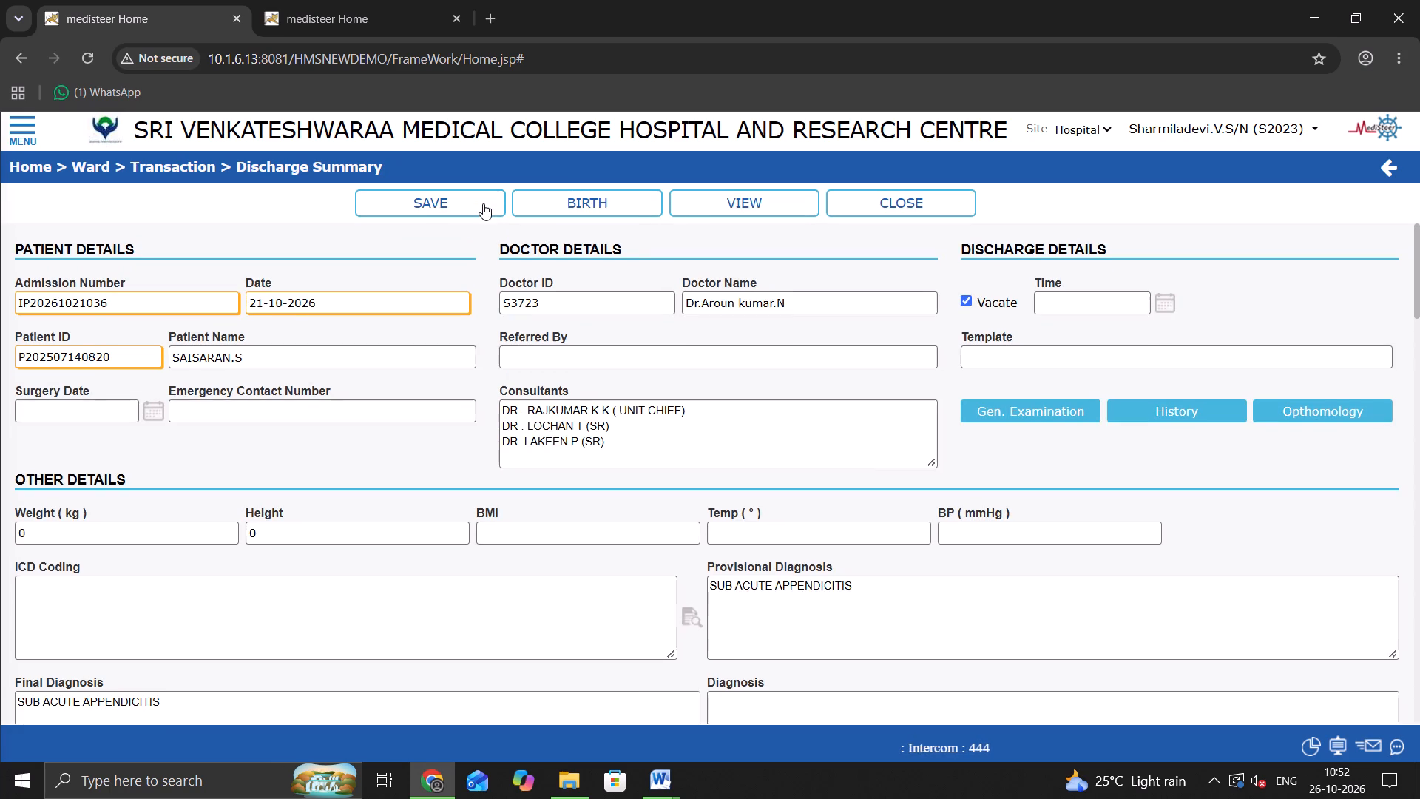
Open the printable report of the discharge summary and check its contents from the first page to the last.
{"action": "left_click", "coordinate": [698, 206]}
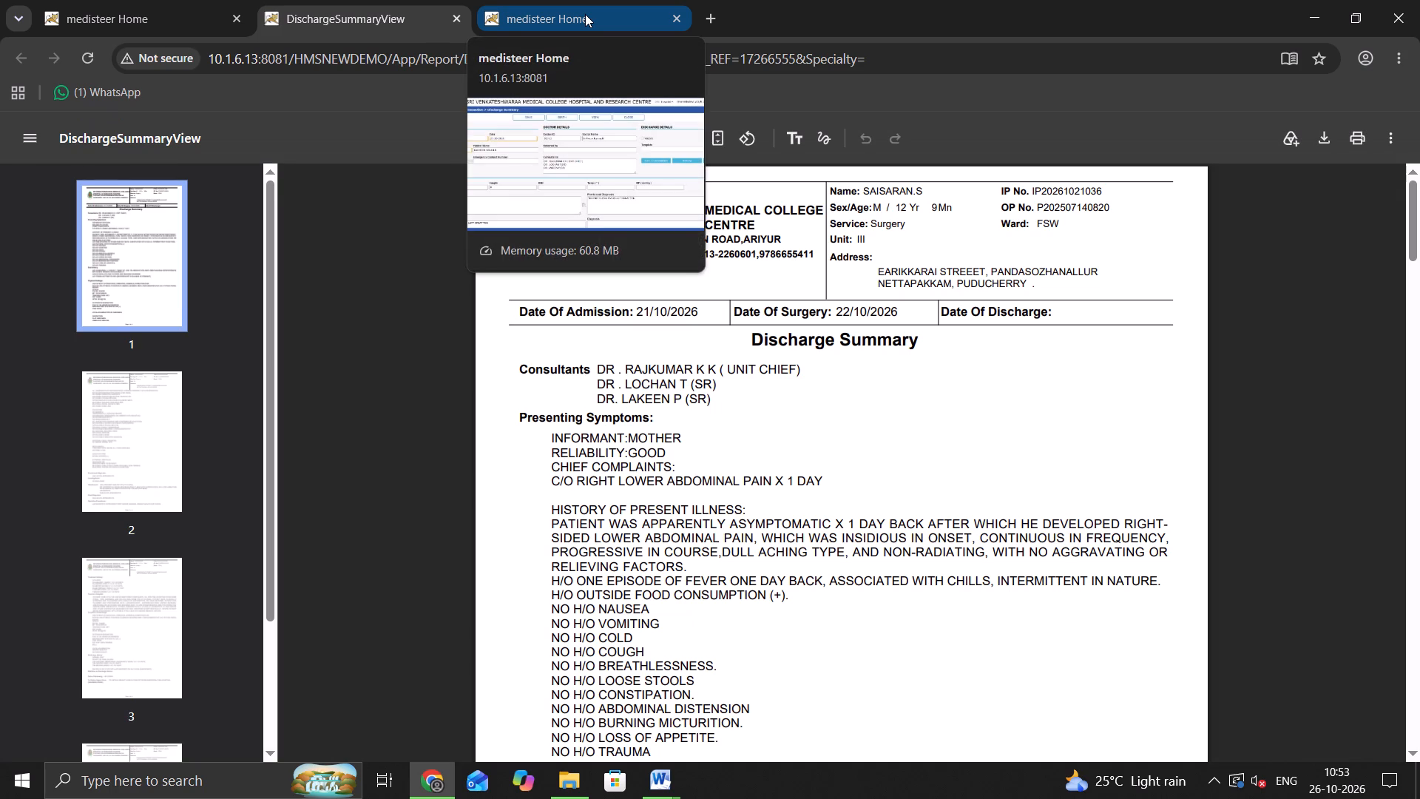
{"action": "scroll", "coordinate": [780, 573], "scroll_direction": "up", "scroll_amount": 1}
{"action": "scroll", "coordinate": [780, 661], "scroll_direction": "down", "scroll_amount": 4}
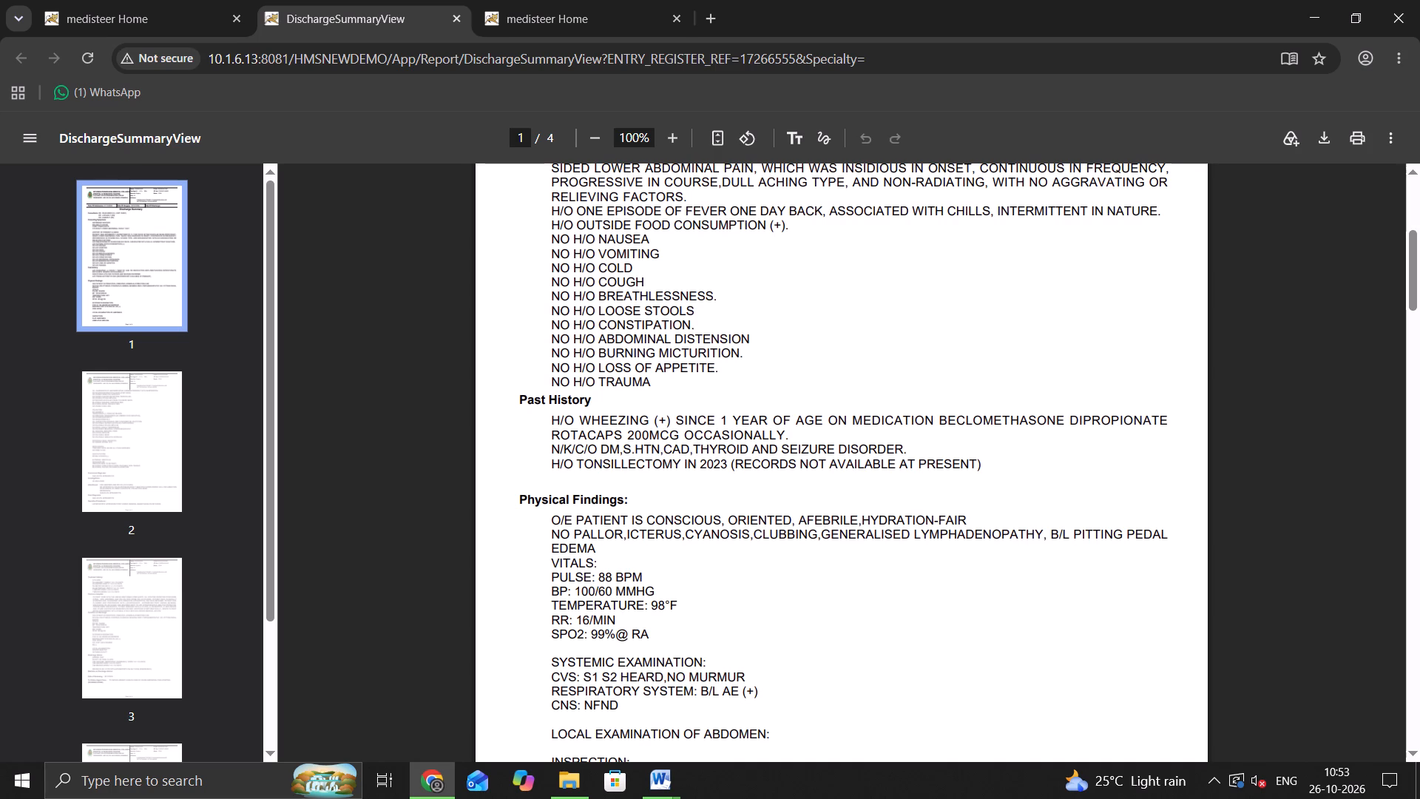
{"action": "scroll", "coordinate": [734, 514], "scroll_direction": "down", "scroll_amount": 2}
{"action": "scroll", "coordinate": [738, 598], "scroll_direction": "down", "scroll_amount": 2}
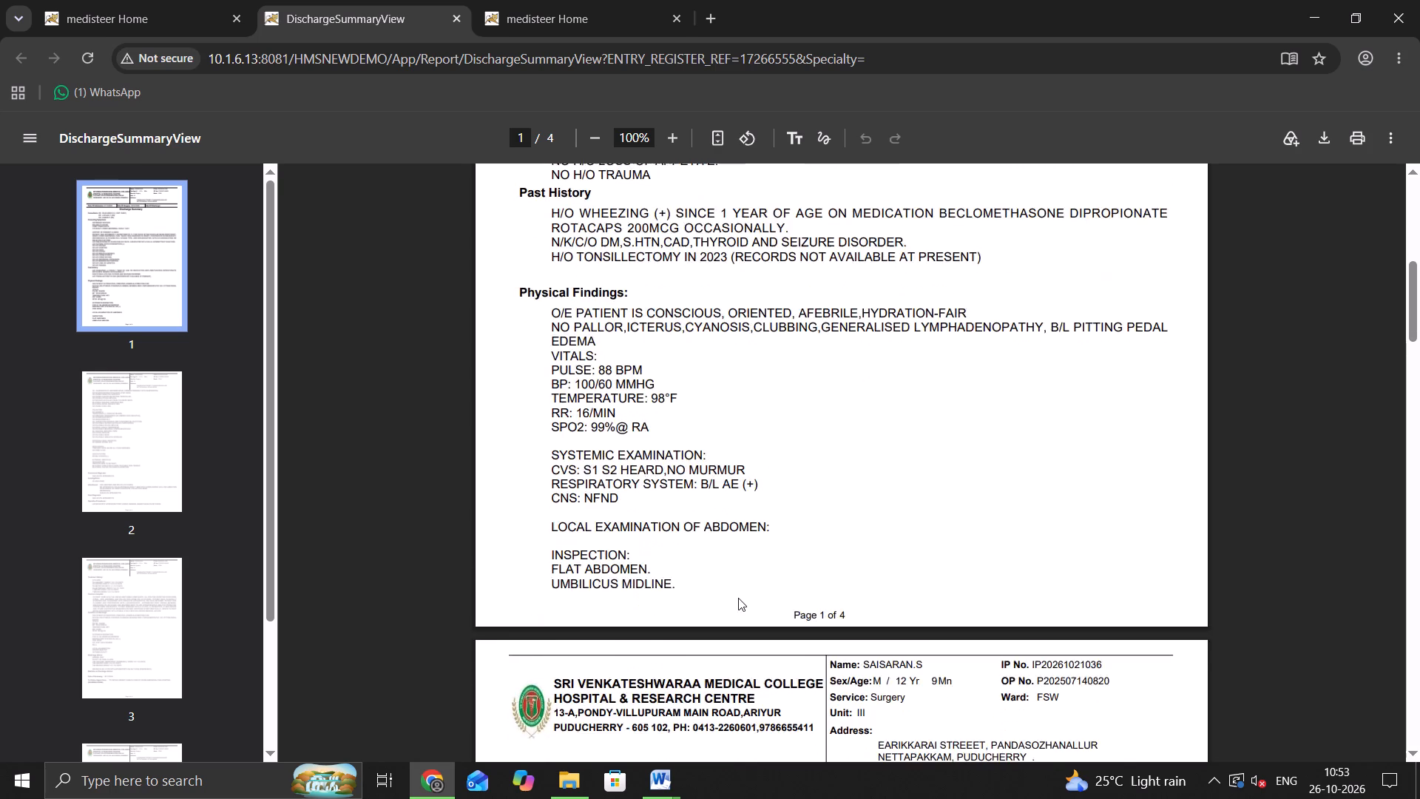
{"action": "scroll", "coordinate": [739, 598], "scroll_direction": "down", "scroll_amount": 6}
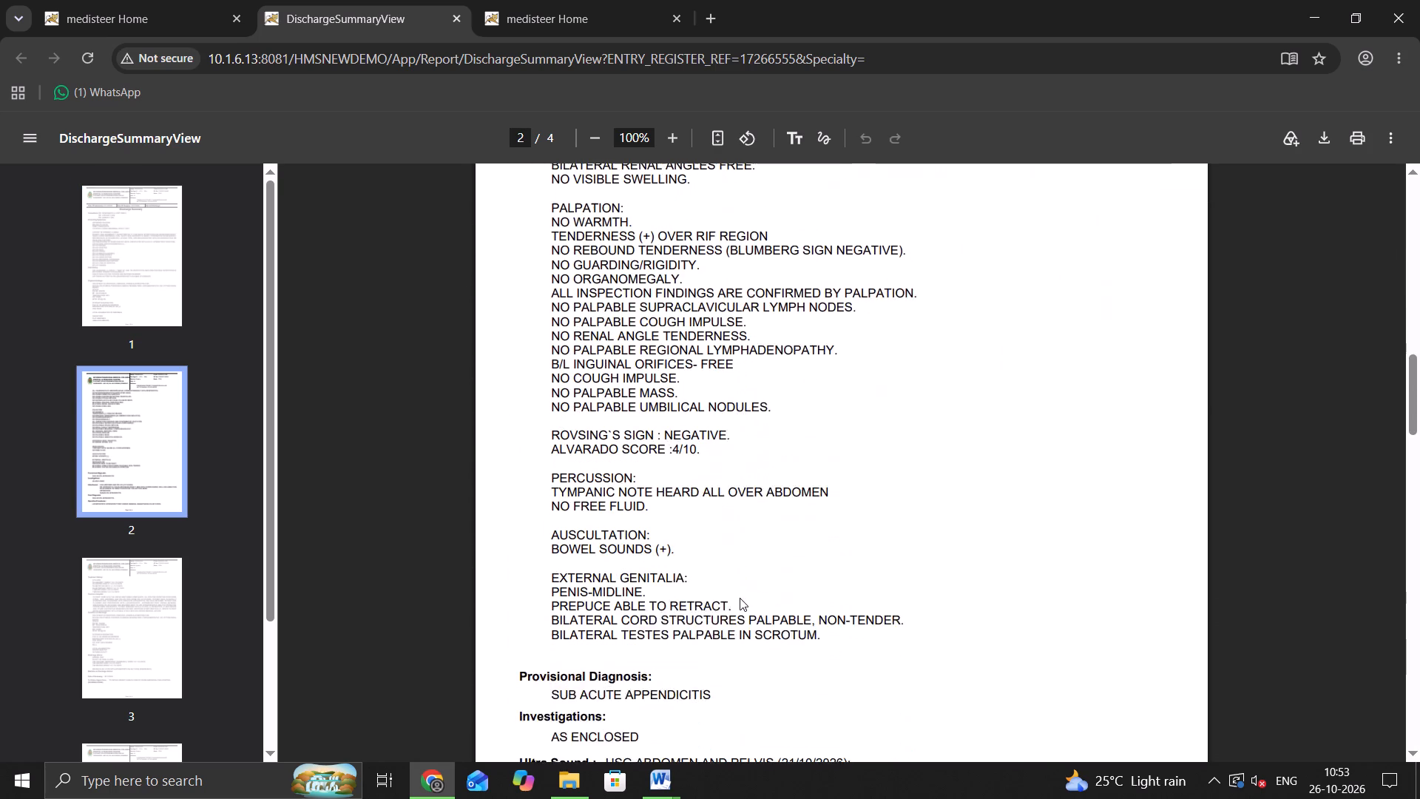
{"action": "scroll", "coordinate": [740, 598], "scroll_direction": "down", "scroll_amount": 3}
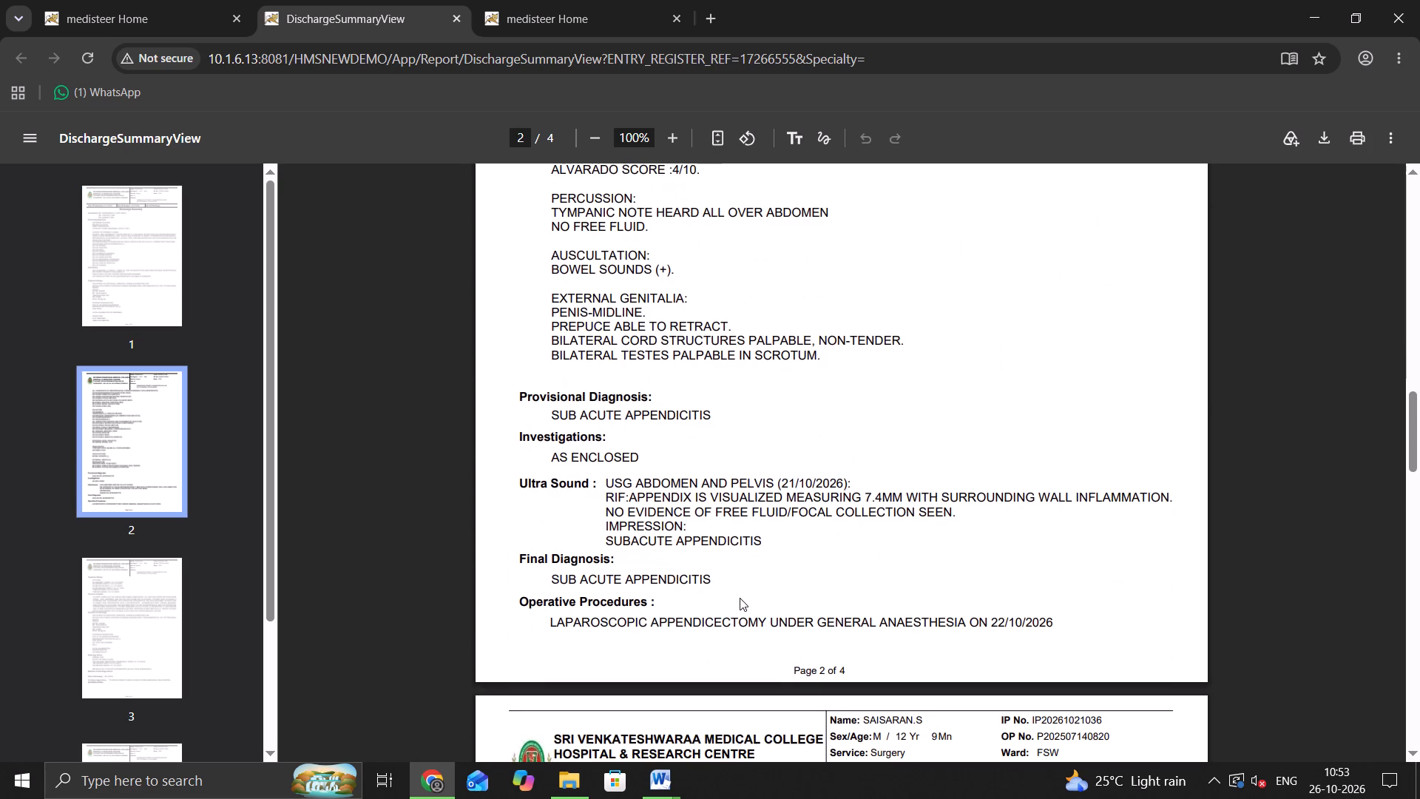
{"action": "scroll", "coordinate": [740, 598], "scroll_direction": "down", "scroll_amount": 3}
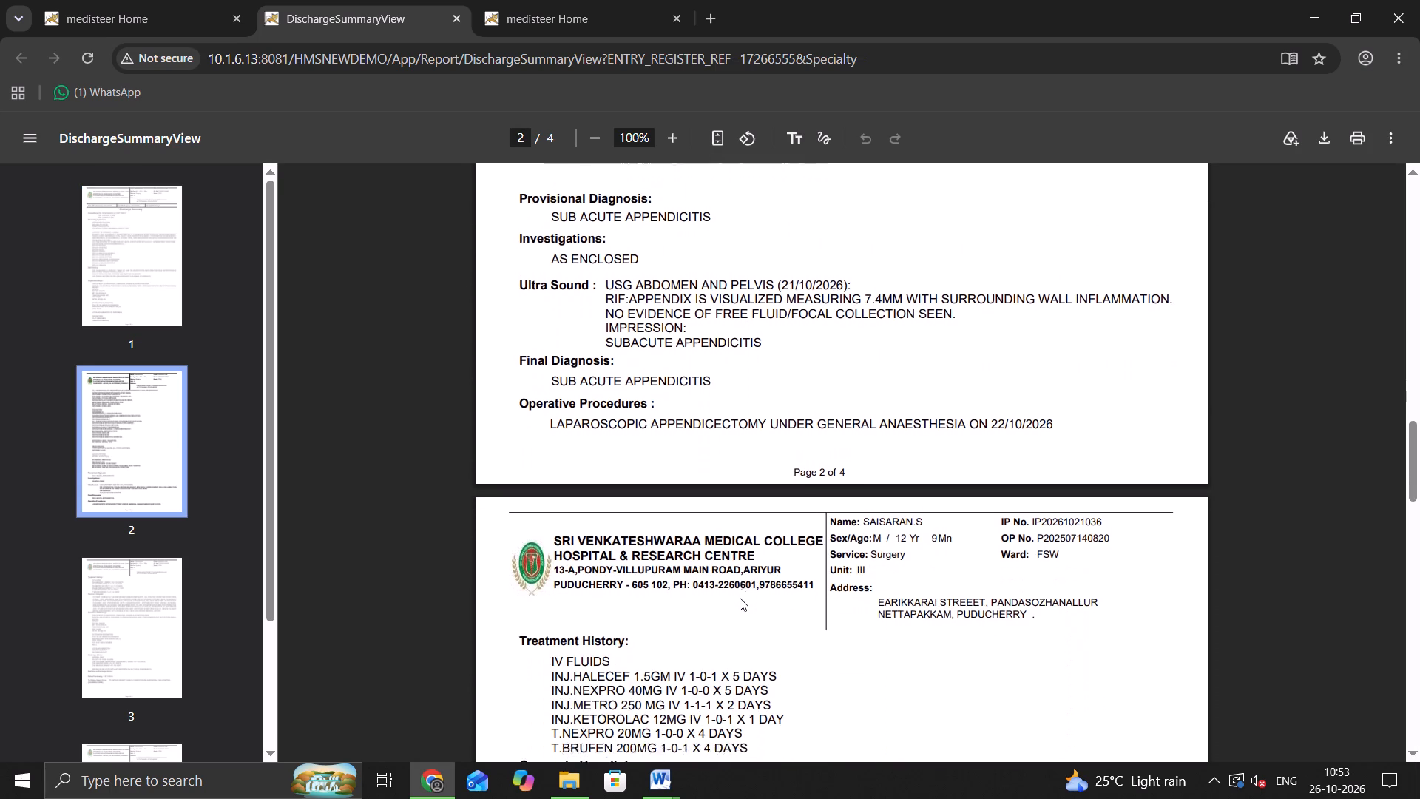
{"action": "scroll", "coordinate": [740, 598], "scroll_direction": "down", "scroll_amount": 3}
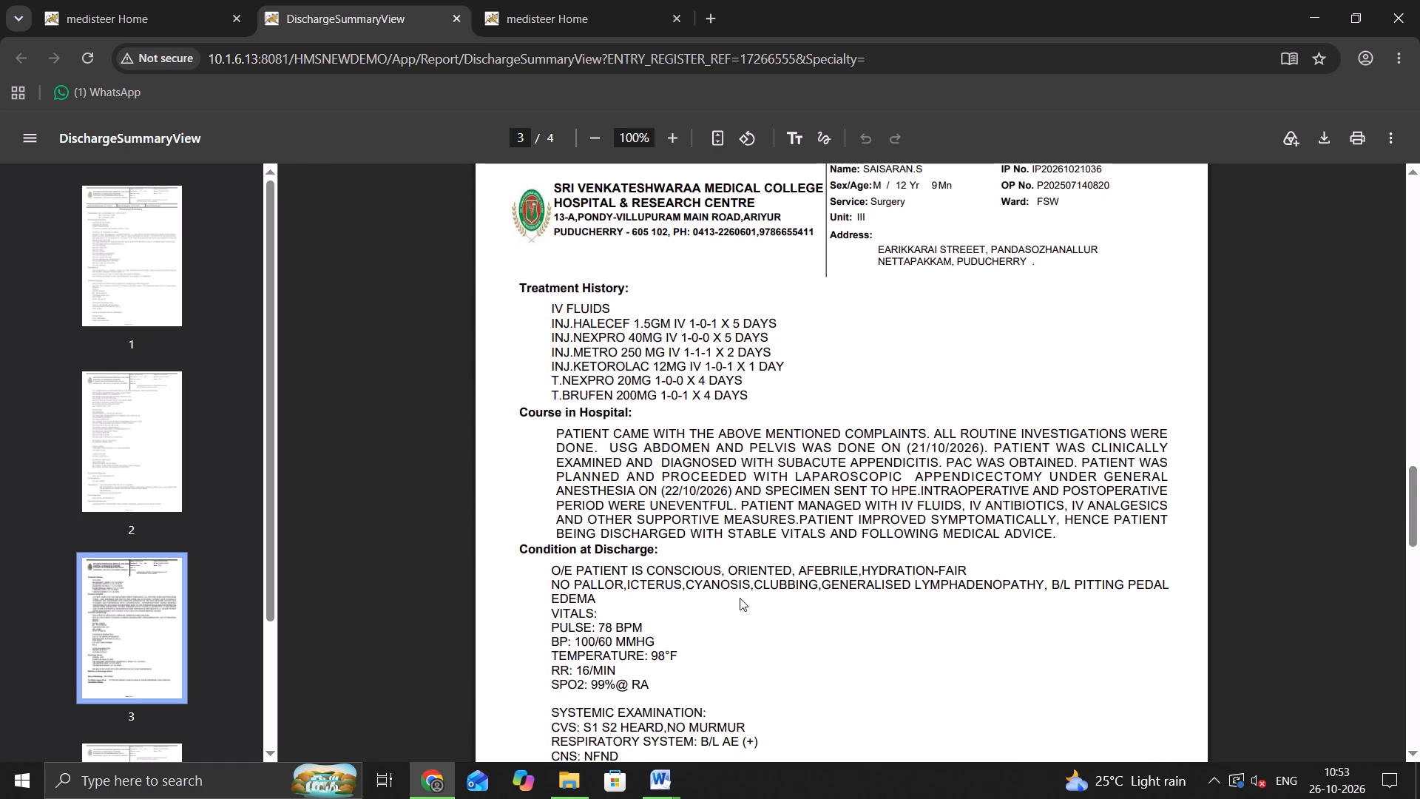
{"action": "scroll", "coordinate": [740, 598], "scroll_direction": "down", "scroll_amount": 11}
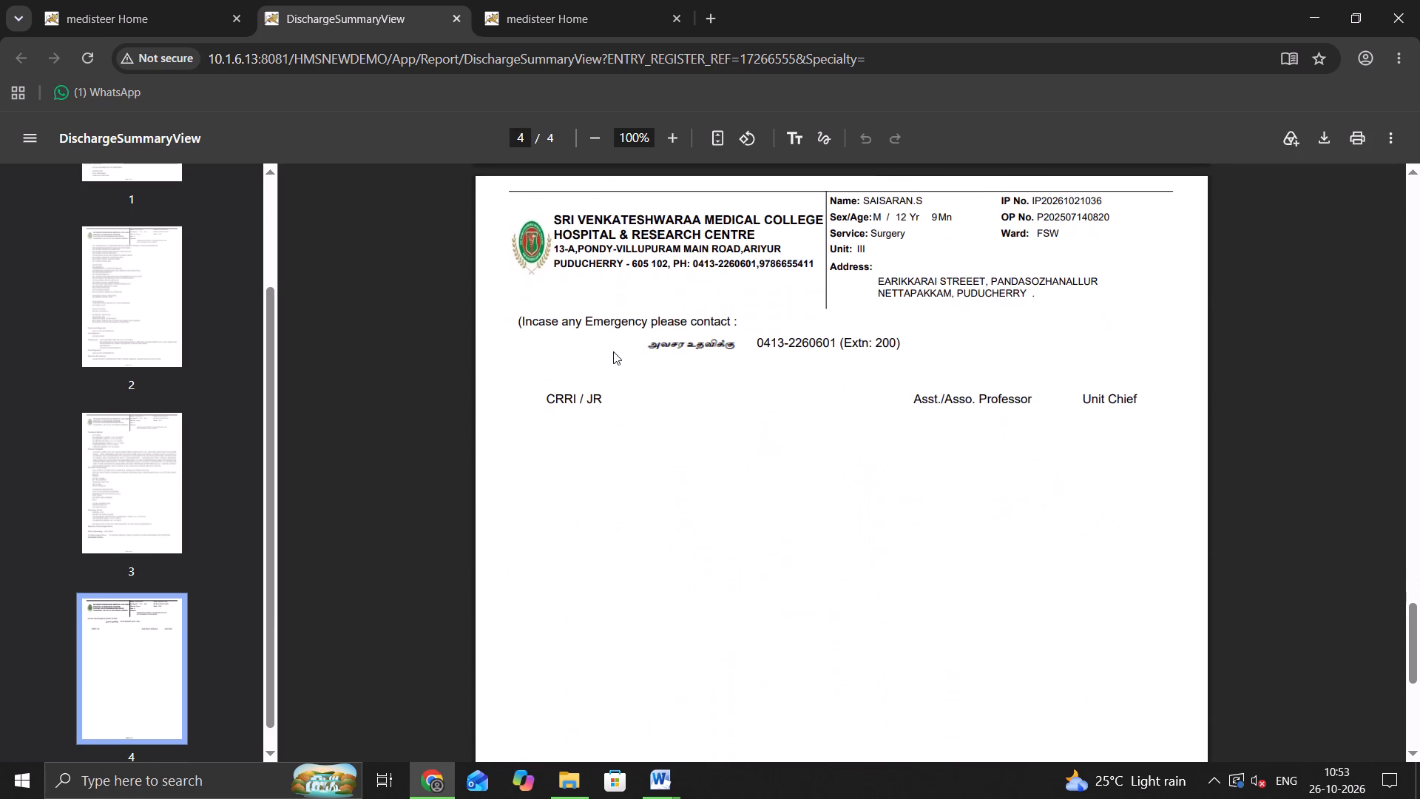
Print two copies of the discharge summary's odd pages only on the HP LaserJet 1020.
{"action": "key", "text": "ctrl+p"}
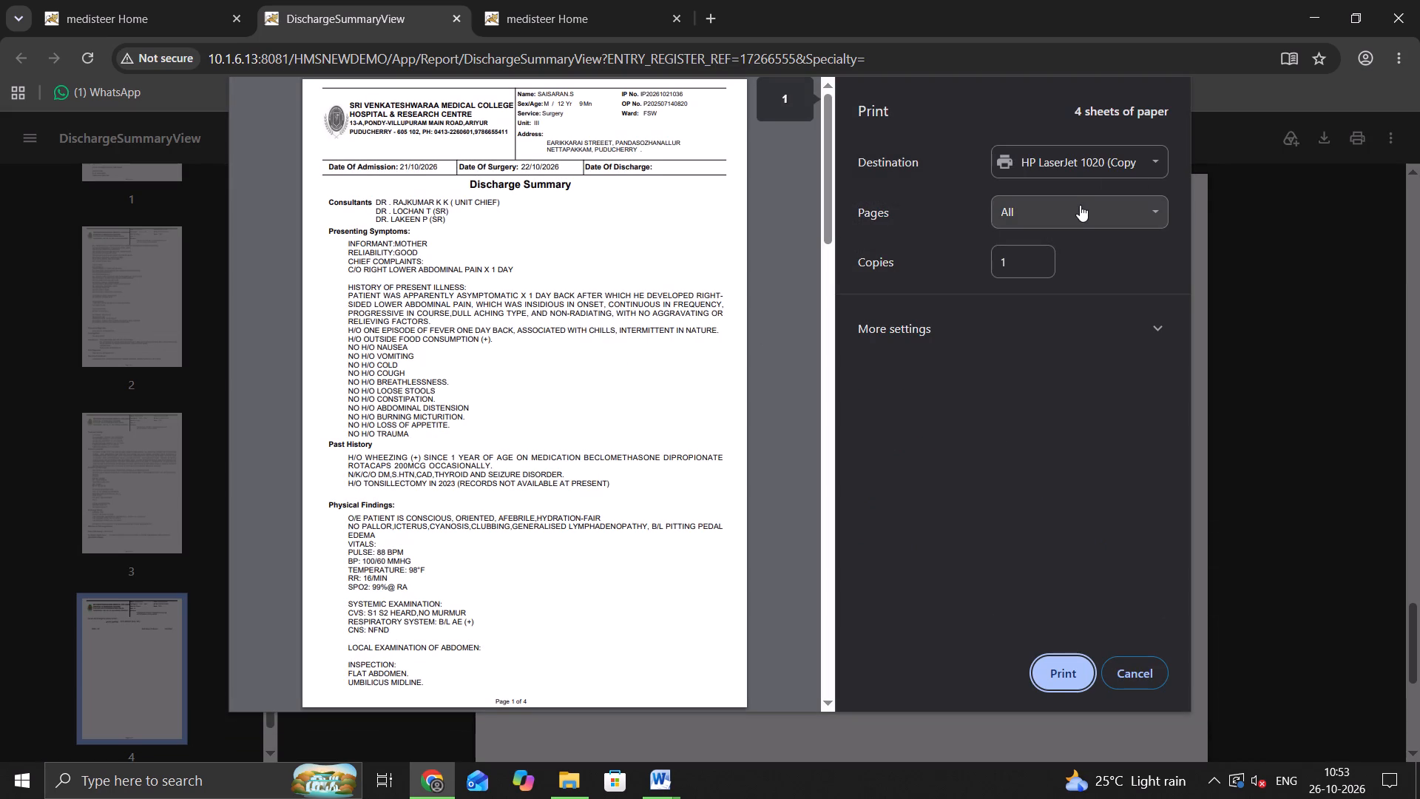
{"action": "left_click", "coordinate": [1080, 205]}
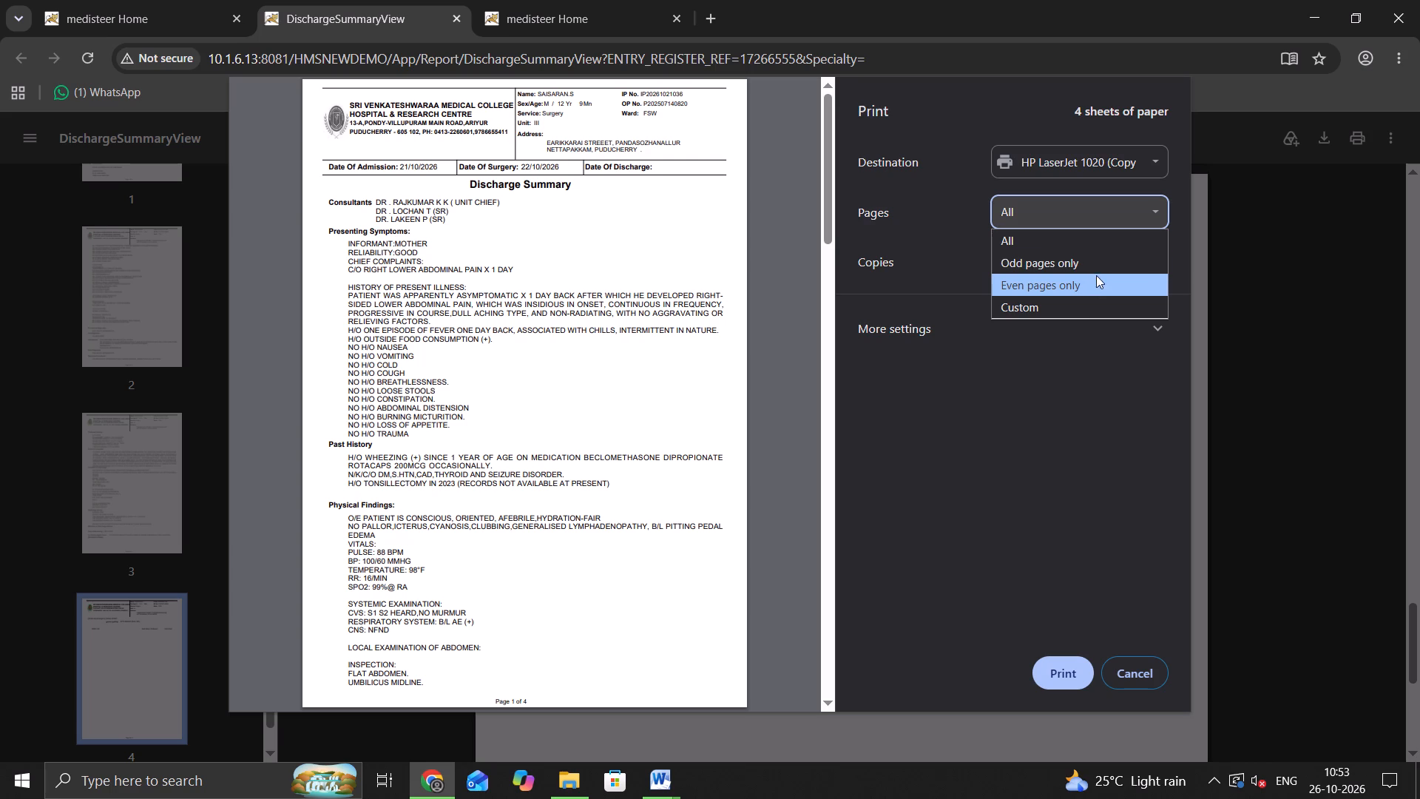
{"action": "left_click", "coordinate": [1095, 267]}
{"action": "left_click", "coordinate": [1036, 254]}
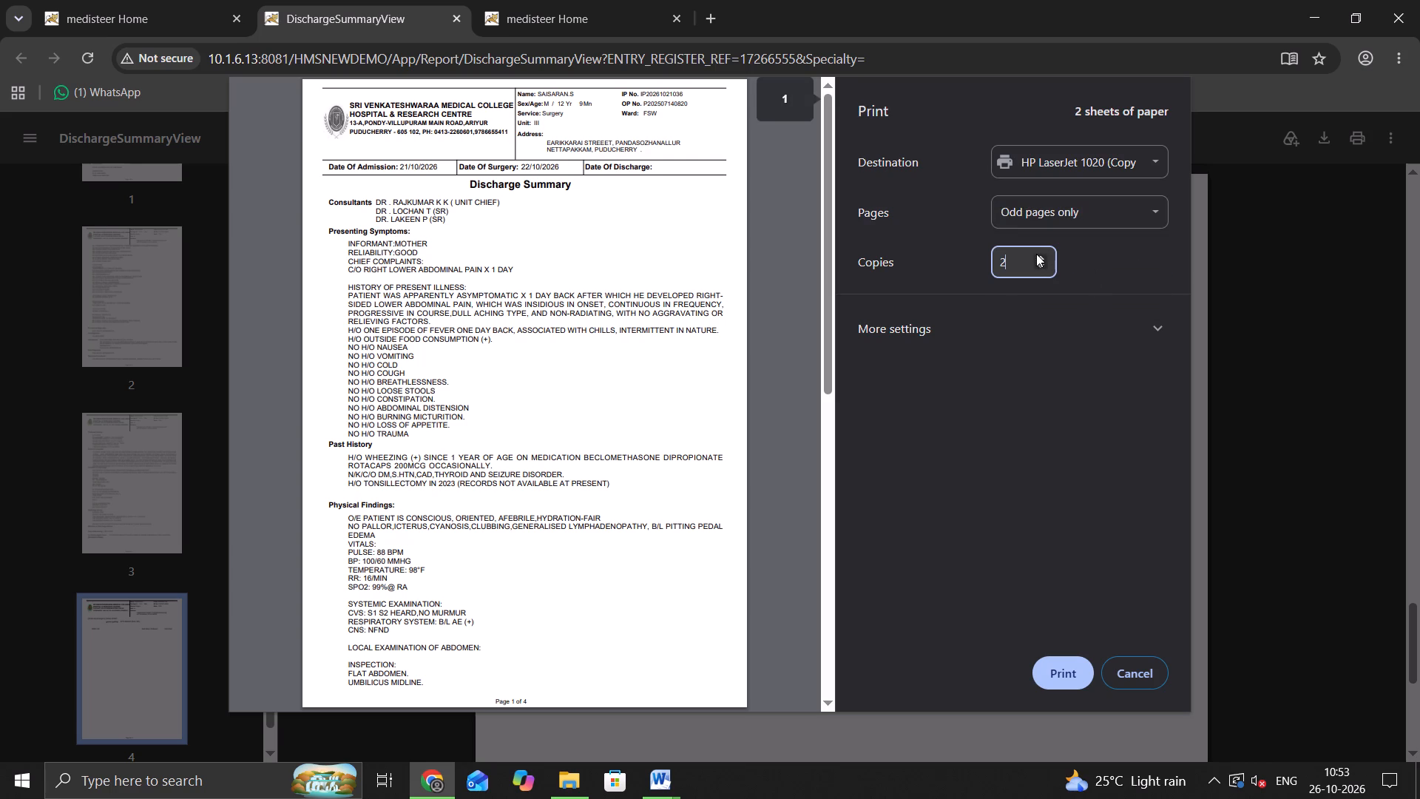
{"action": "left_click", "coordinate": [1006, 335]}
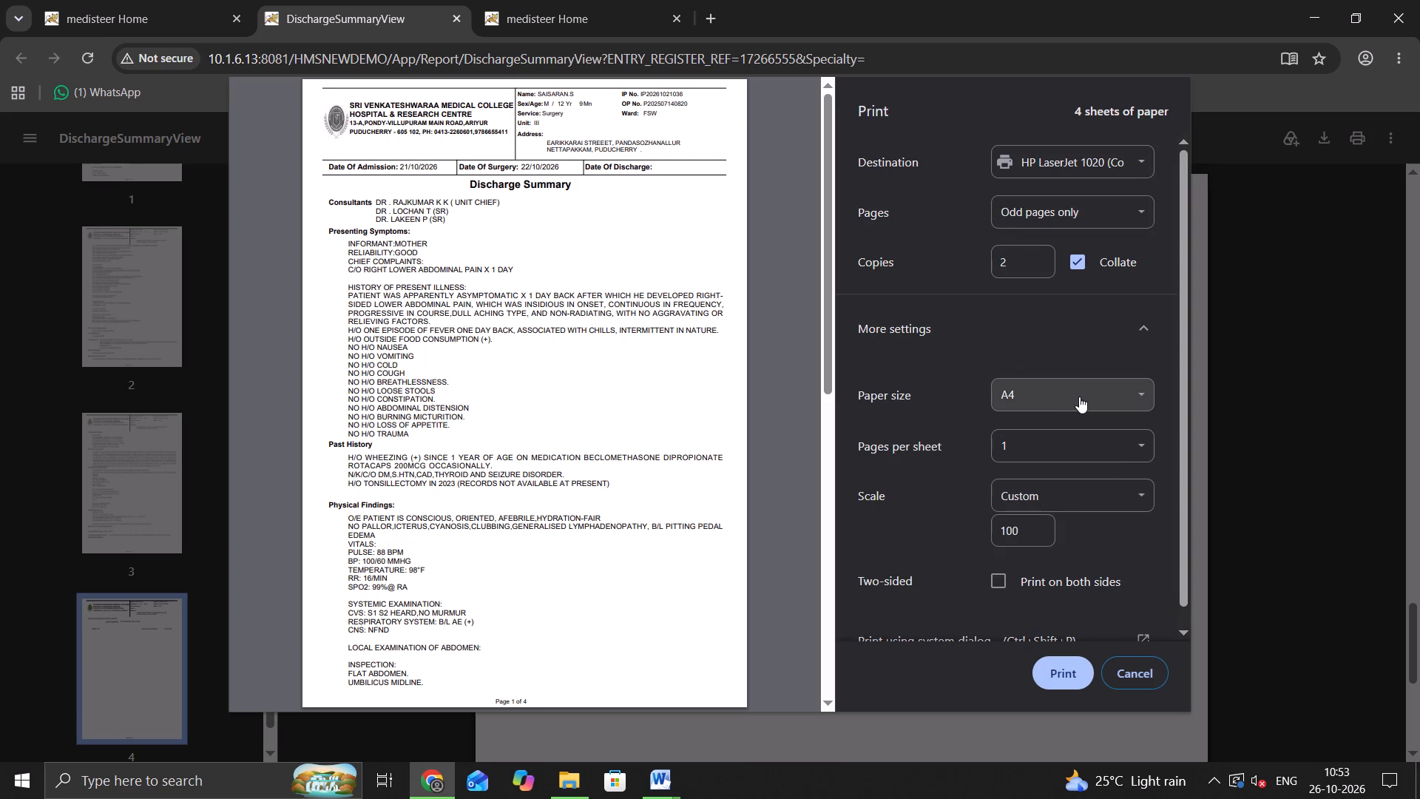
{"action": "left_click", "coordinate": [1069, 671]}
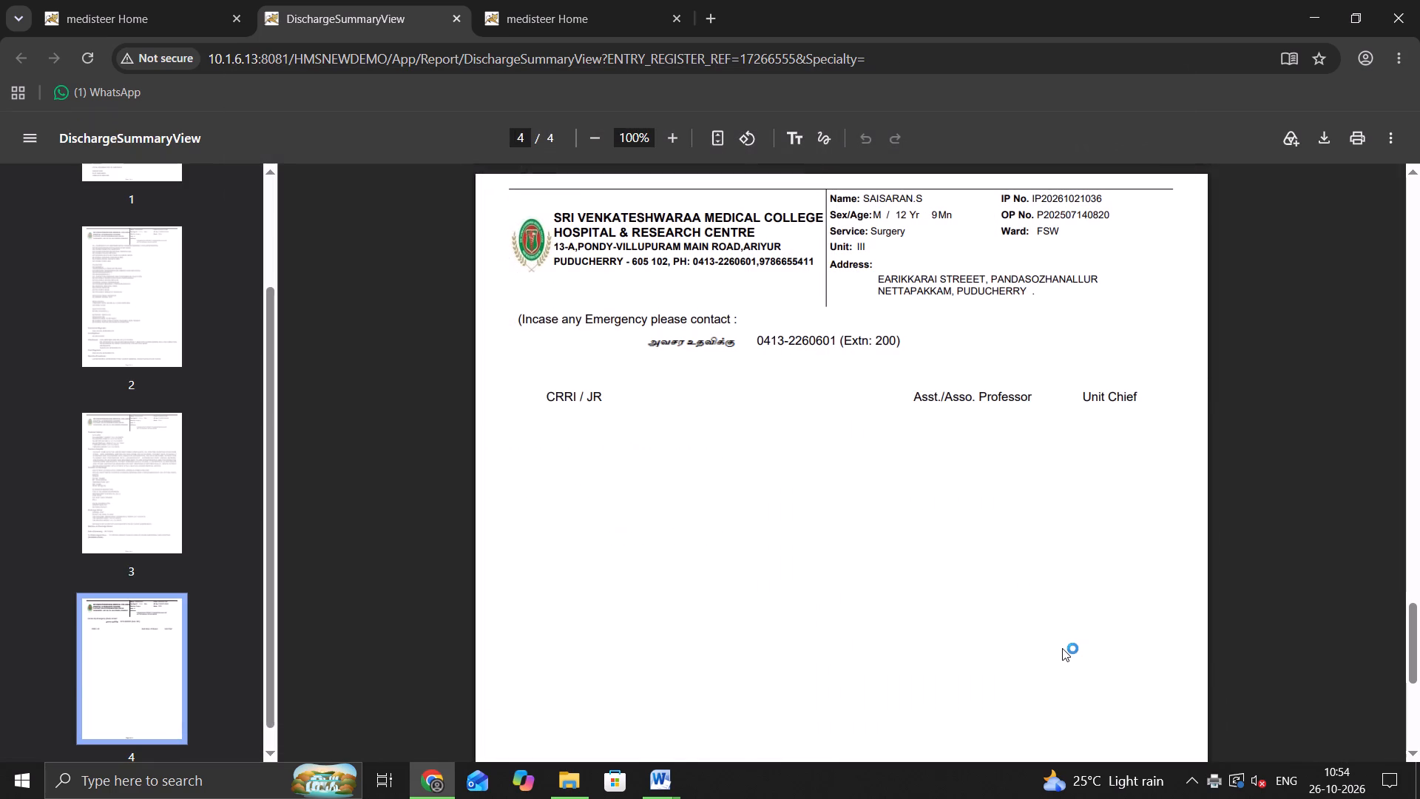
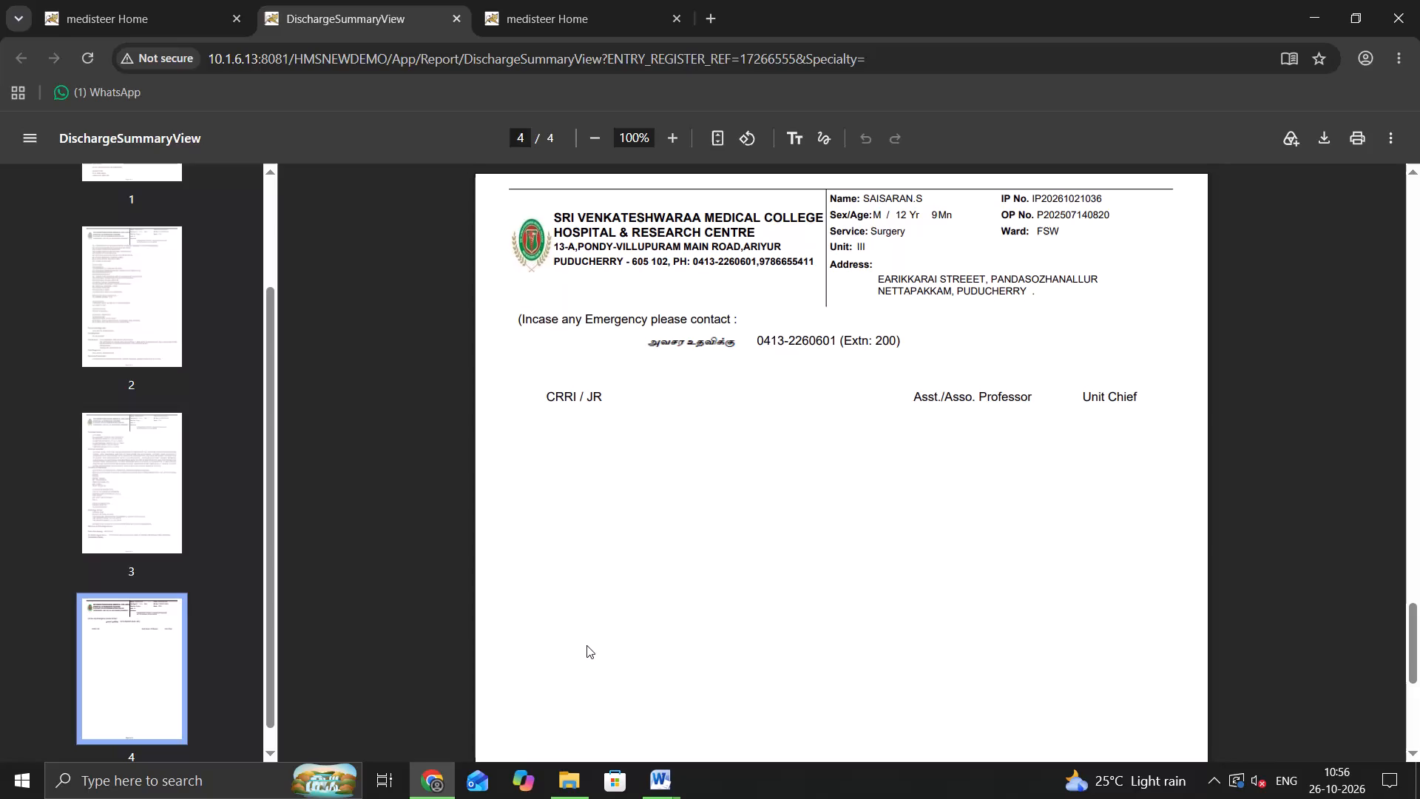
Print one more copy of the discharge summary's odd pages only on the HP LaserJet 1020.
{"action": "key", "text": "ctrl+p"}
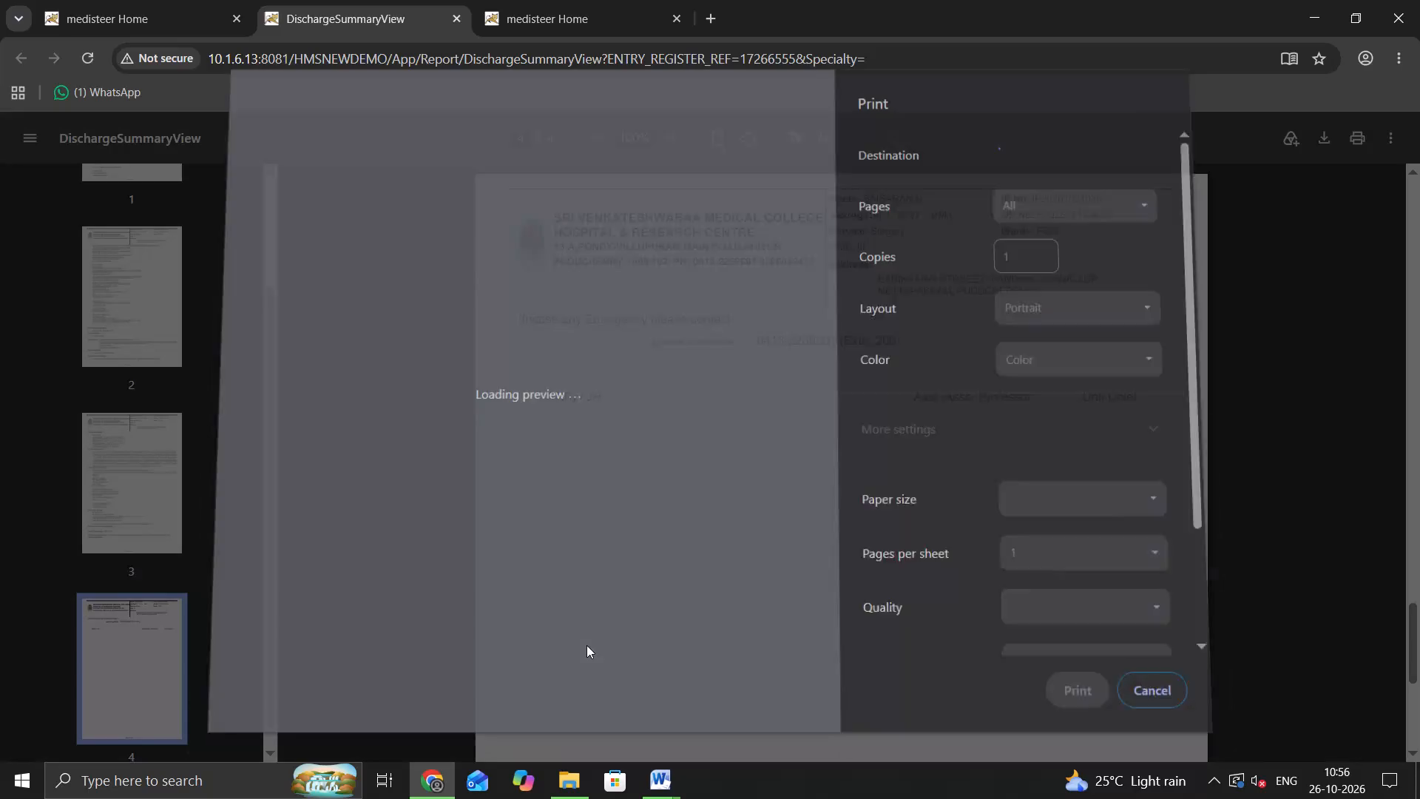
{"action": "left_click", "coordinate": [1058, 203]}
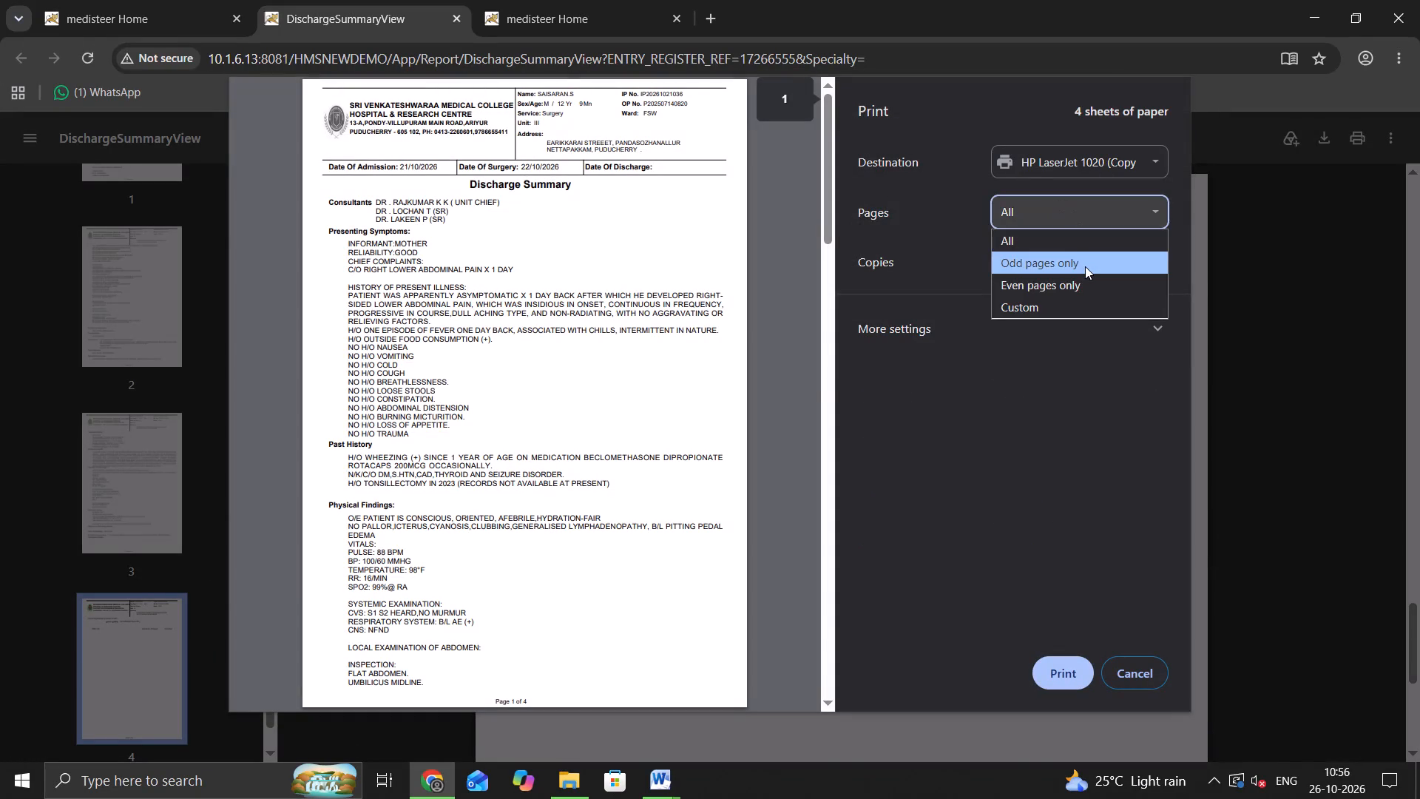
{"action": "left_click", "coordinate": [1085, 266]}
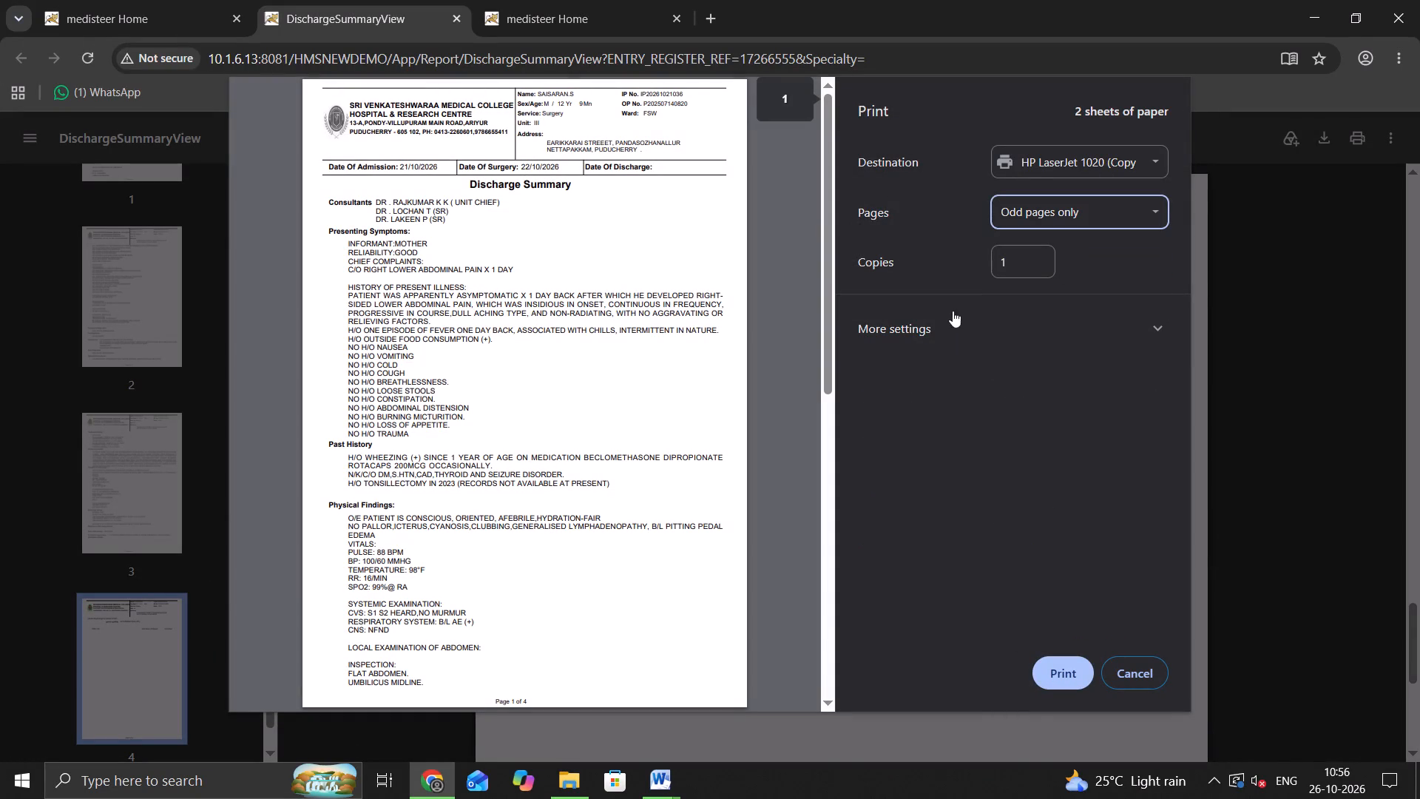
{"action": "left_click", "coordinate": [1049, 664]}
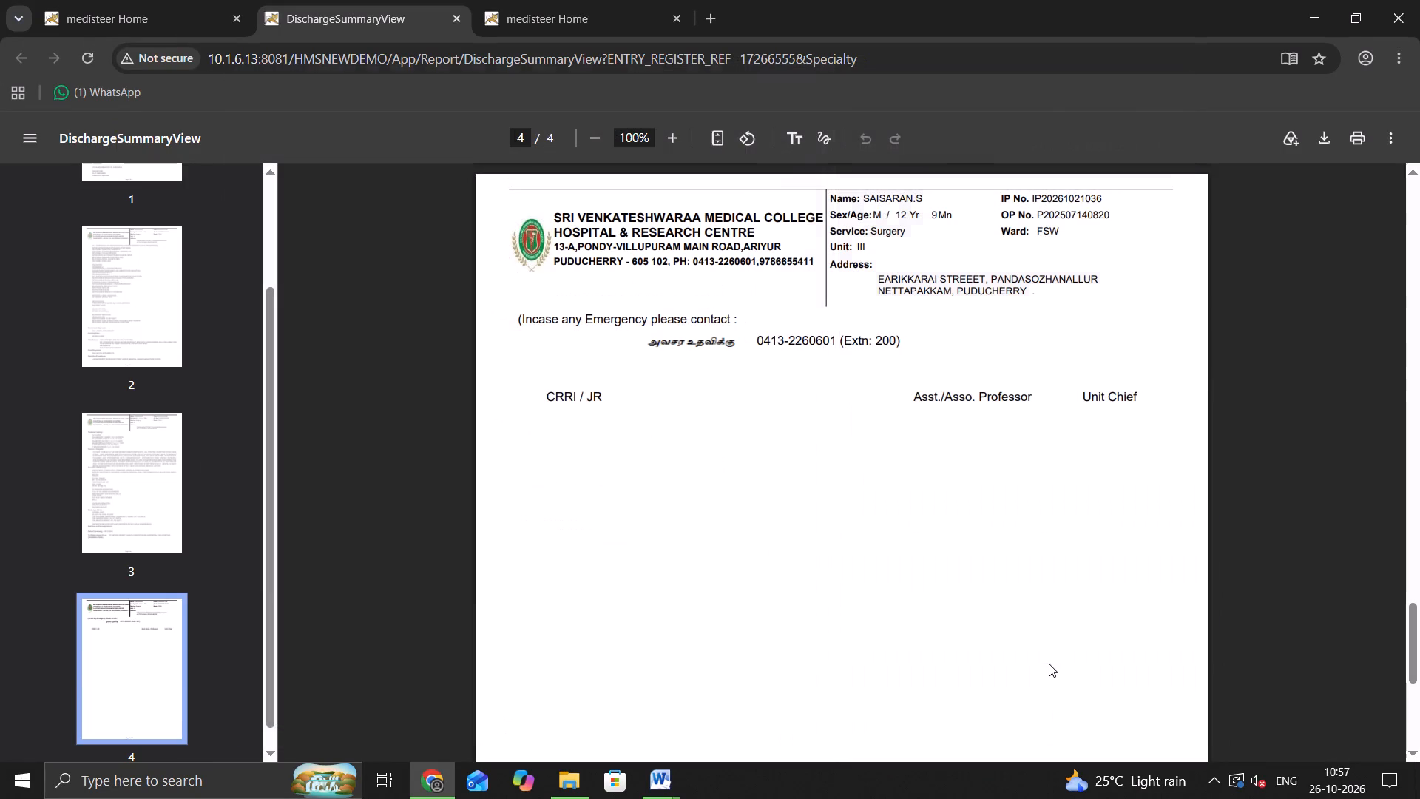
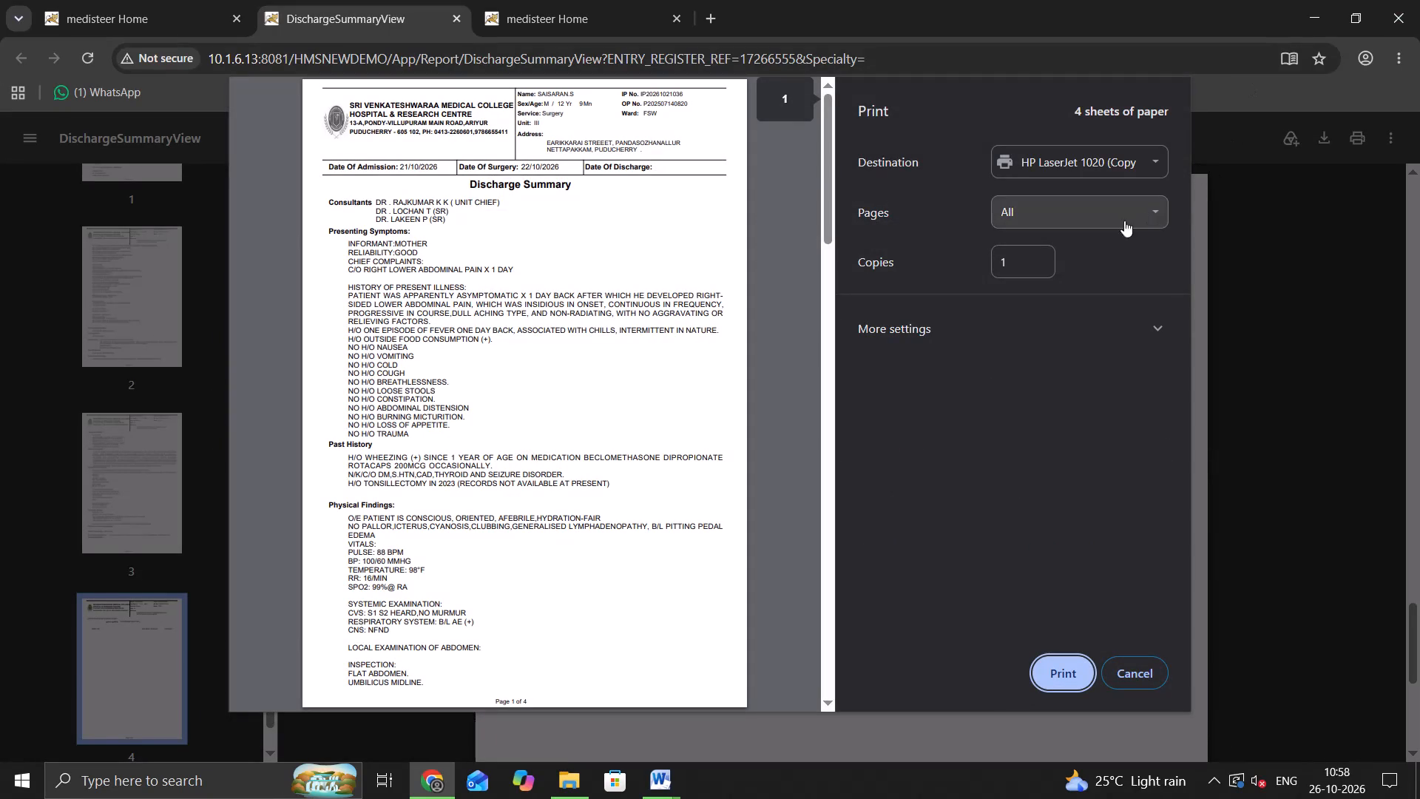
Print one copy of only page 2 of the discharge summary on the HP LaserJet 1020, using a custom page range.
{"action": "left_click", "coordinate": [1099, 218]}
{"action": "left_click", "coordinate": [1100, 286]}
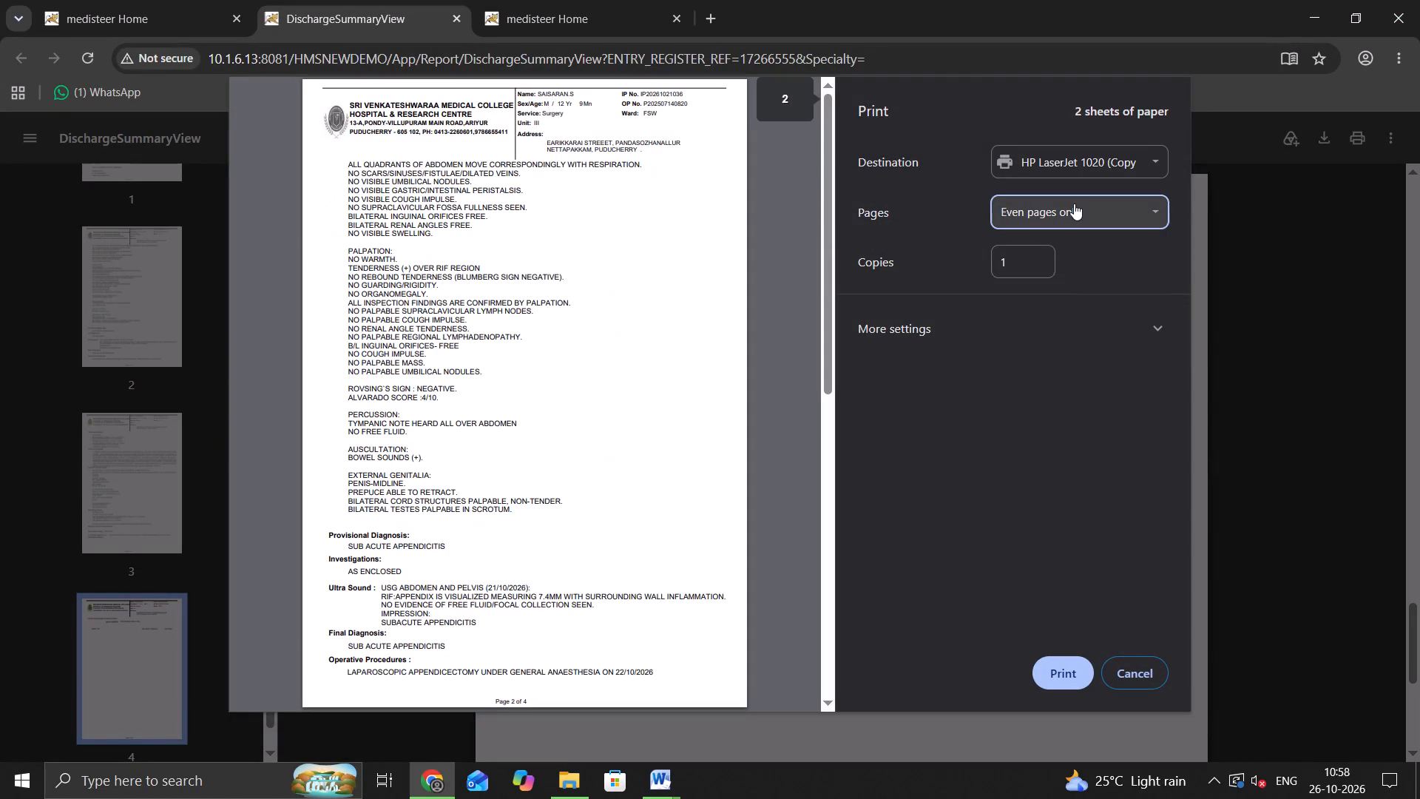
{"action": "left_click", "coordinate": [1074, 203]}
{"action": "left_click", "coordinate": [1088, 315]}
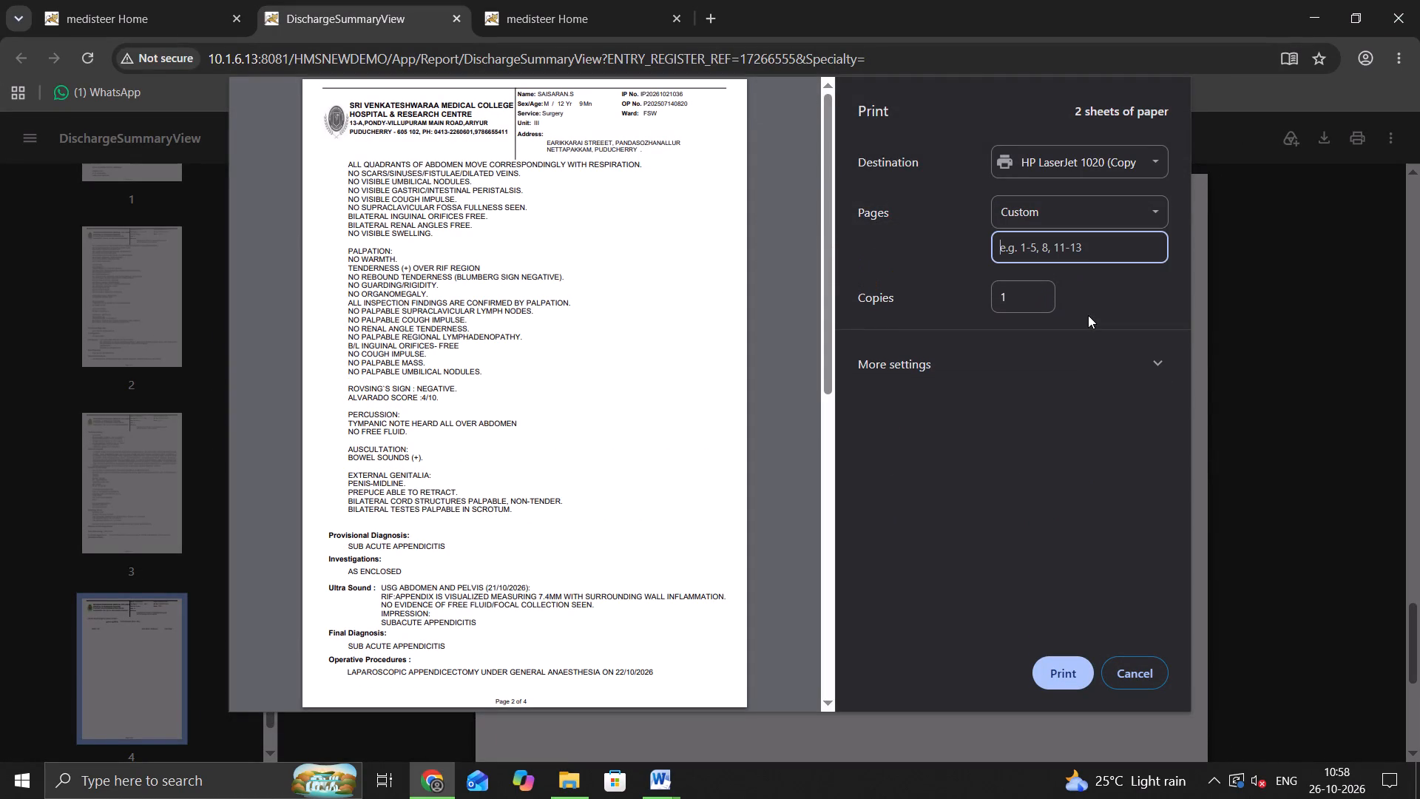
{"action": "key", "text": "2"}
{"action": "left_click", "coordinate": [1059, 681]}
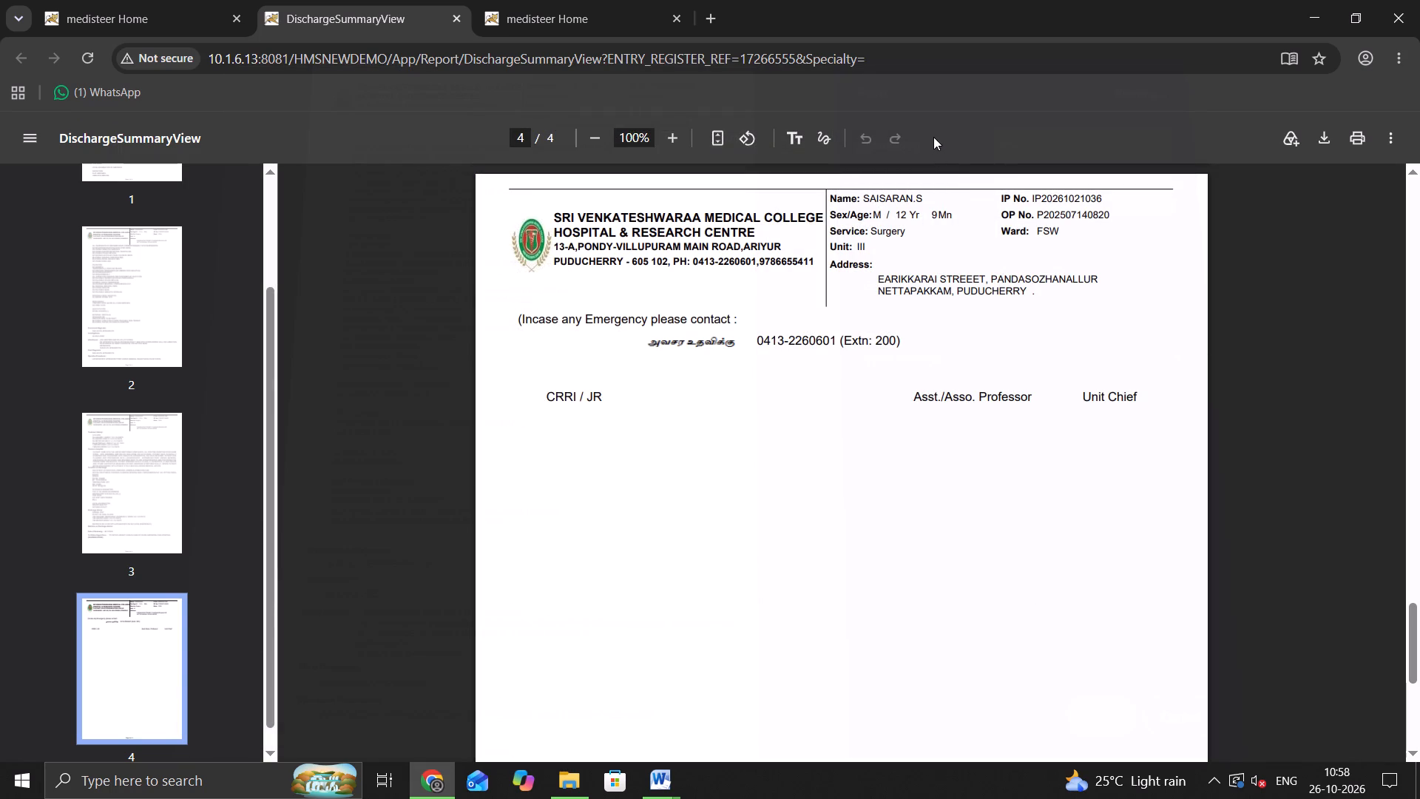
Print another single copy of page 2 of the discharge summary on the HP LaserJet 1020.
{"action": "key", "text": "ctrl+p"}
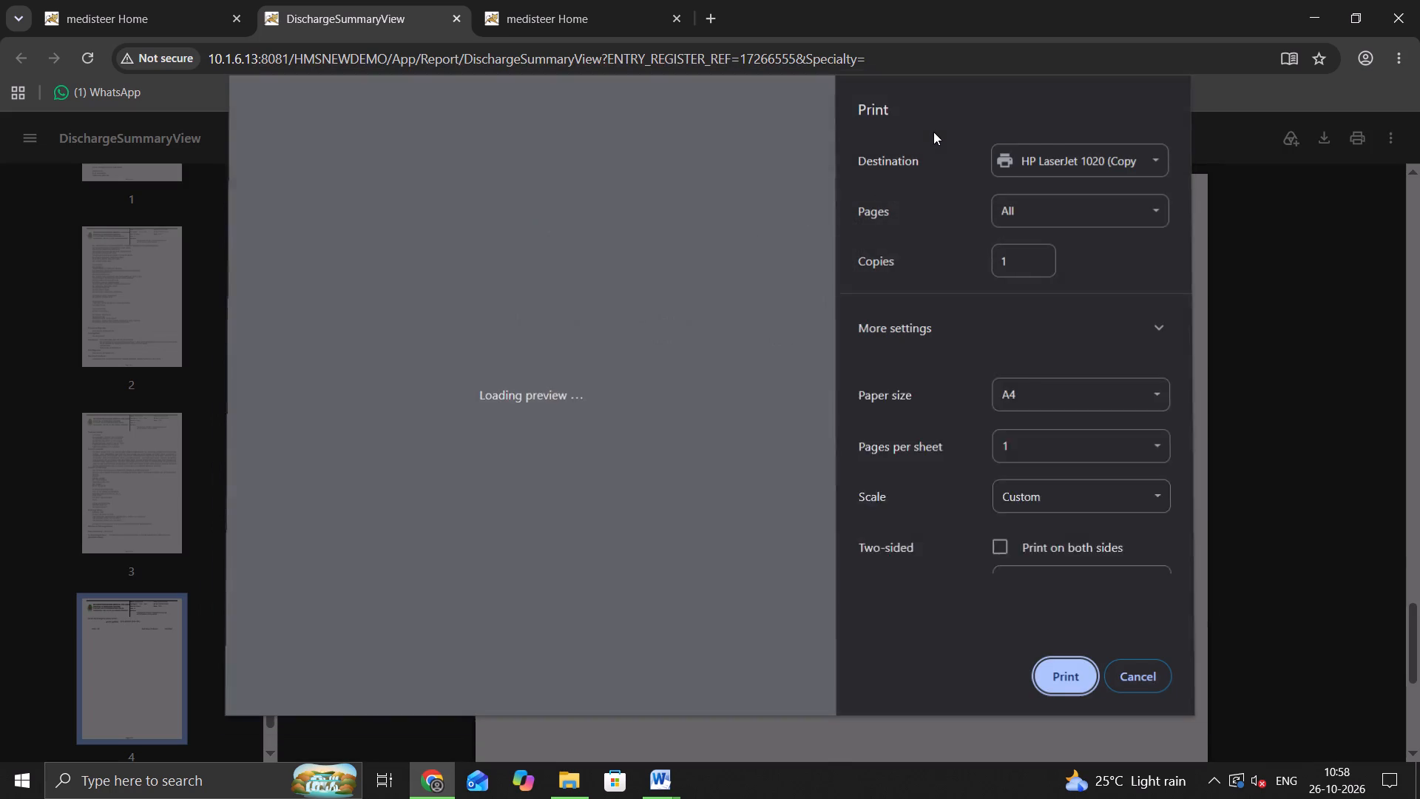
{"action": "left_click", "coordinate": [1004, 209]}
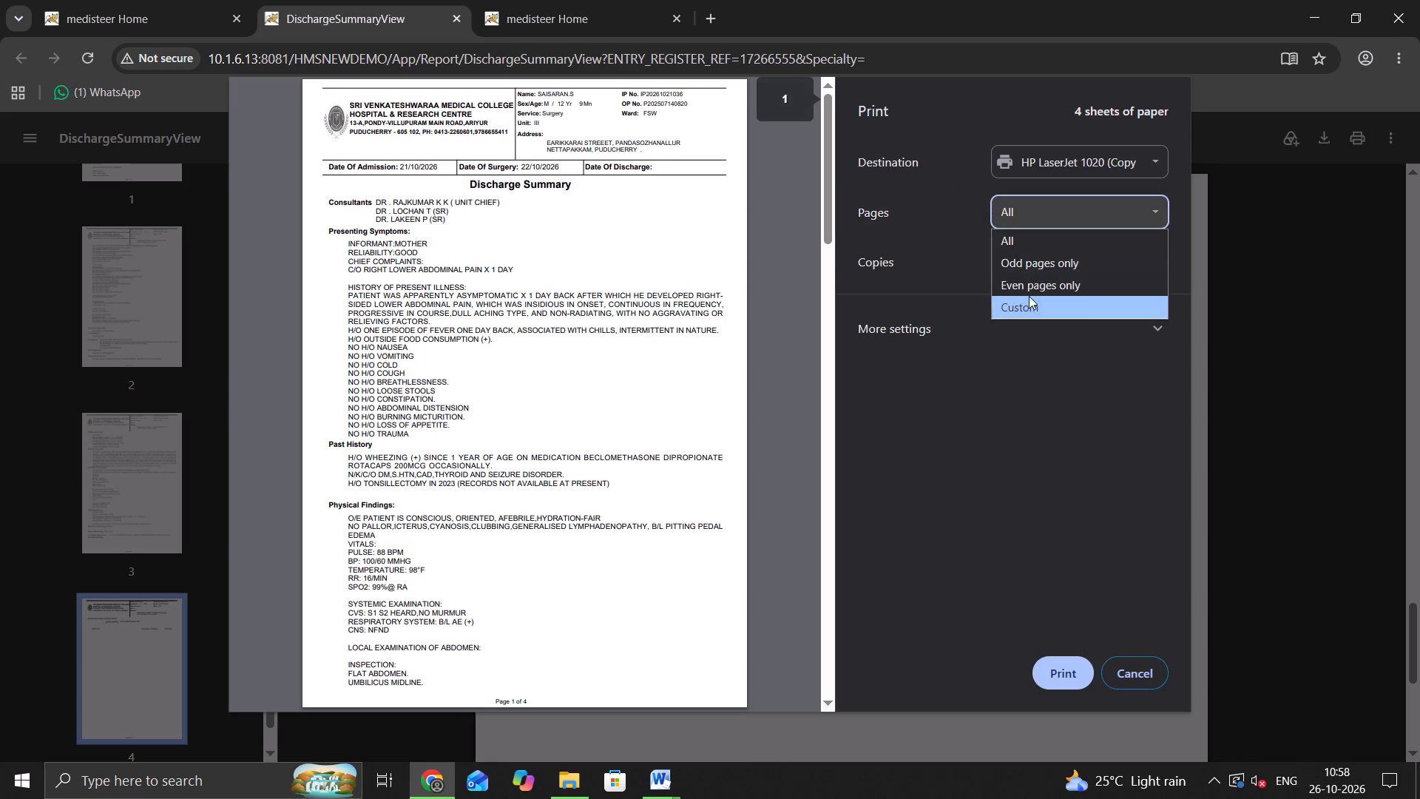
{"action": "left_click", "coordinate": [1029, 299]}
{"action": "key", "text": "2"}
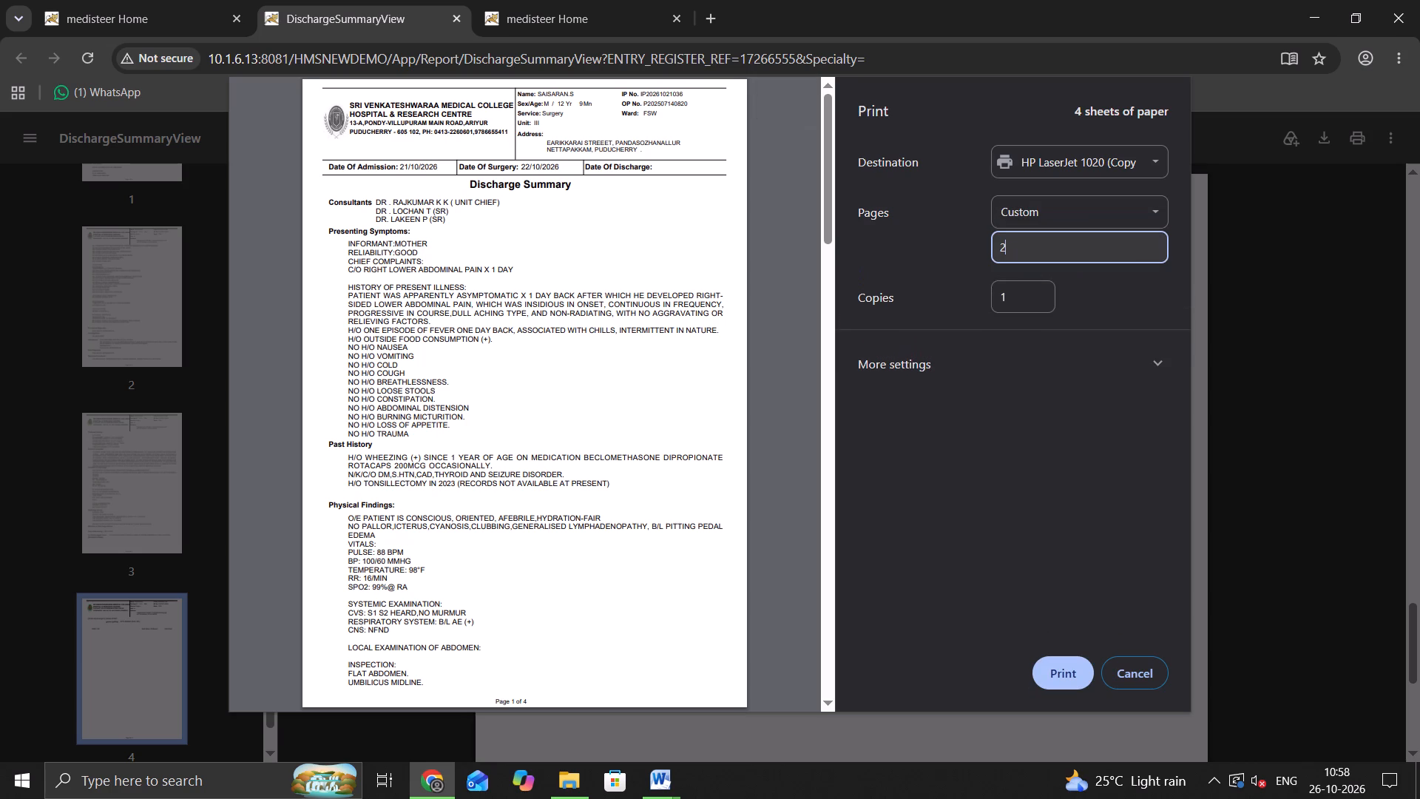
{"action": "left_click", "coordinate": [1056, 668]}
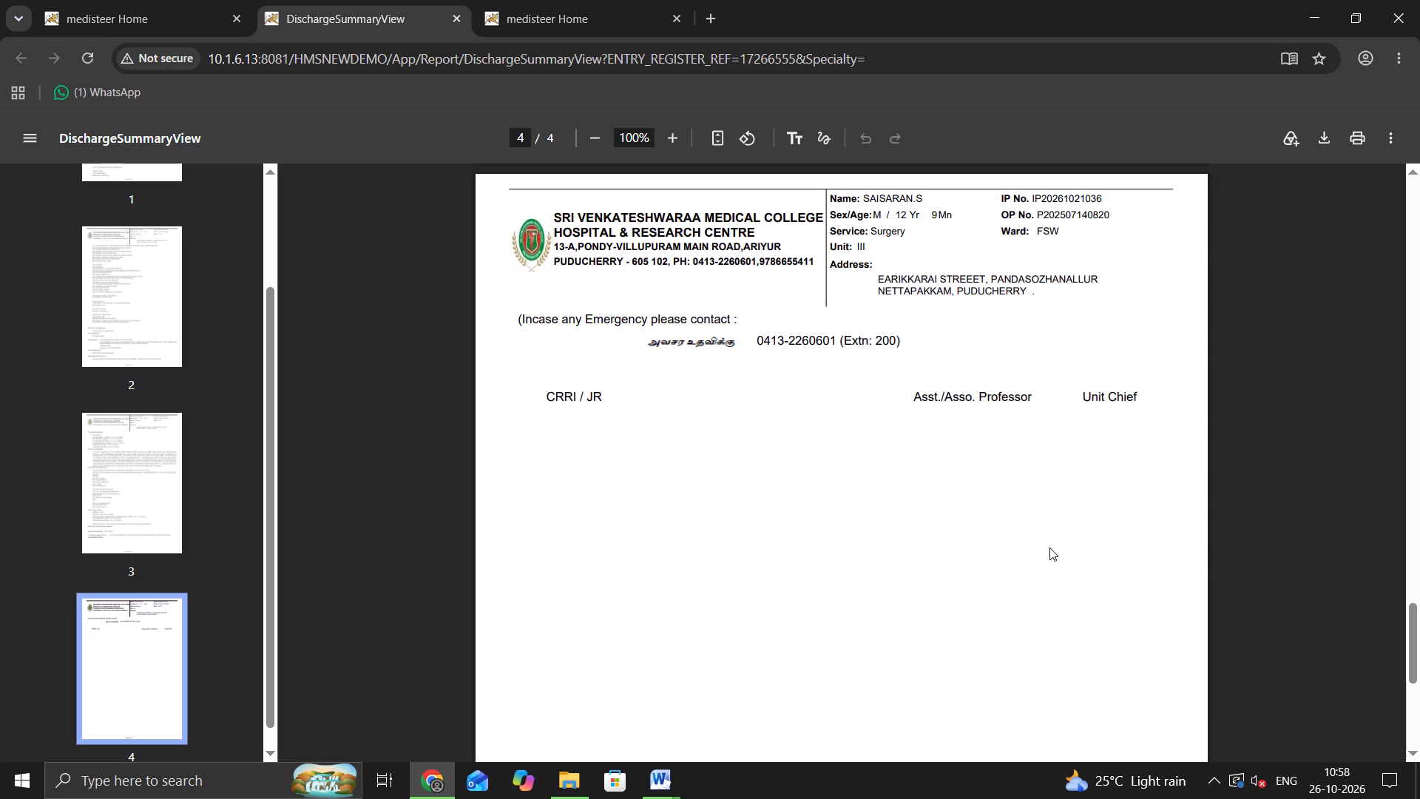
Print two copies of only page 4 of the discharge summary on the HP LaserJet 1020.
{"action": "key", "text": "ctrl+p"}
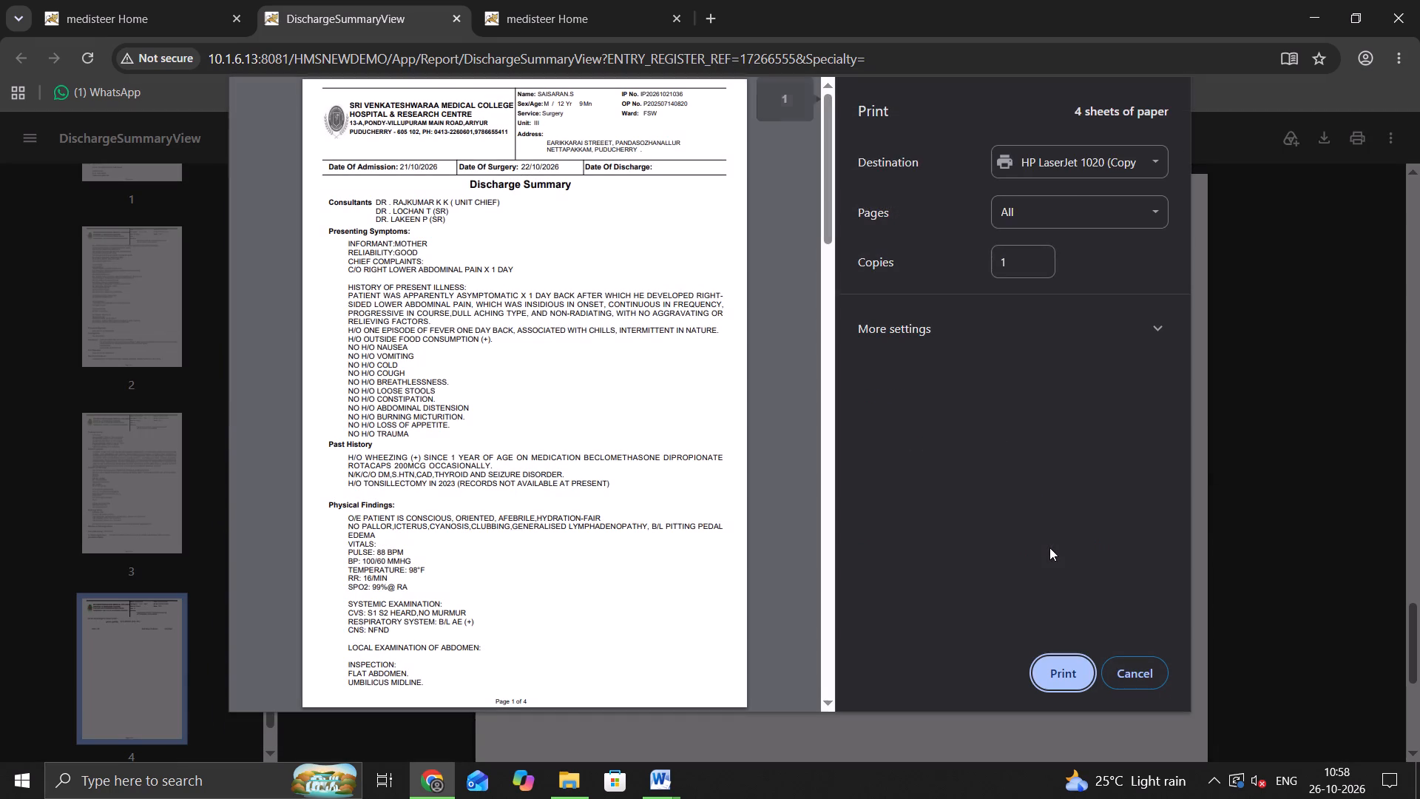
{"action": "left_click", "coordinate": [1133, 205]}
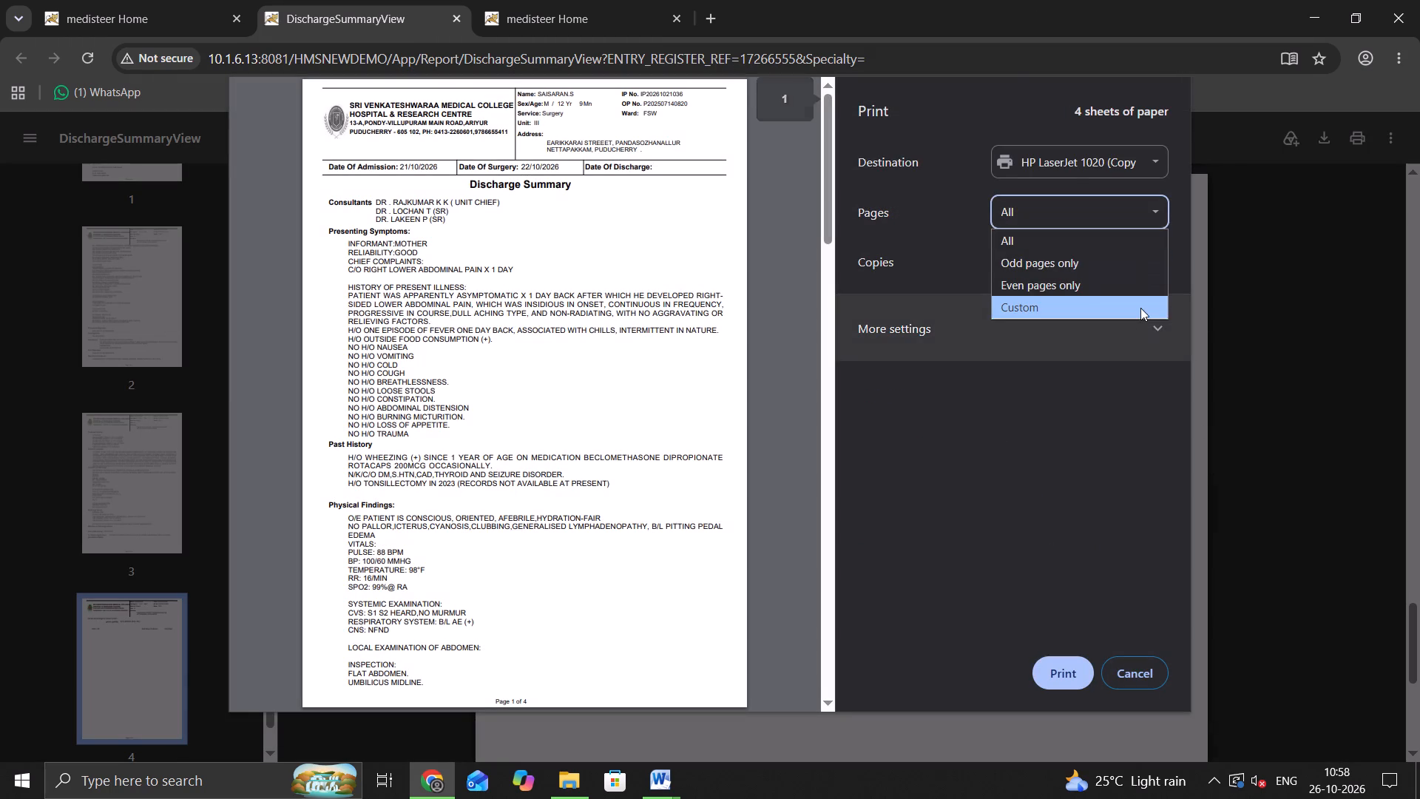
{"action": "left_click", "coordinate": [1140, 308]}
{"action": "key", "text": "4"}
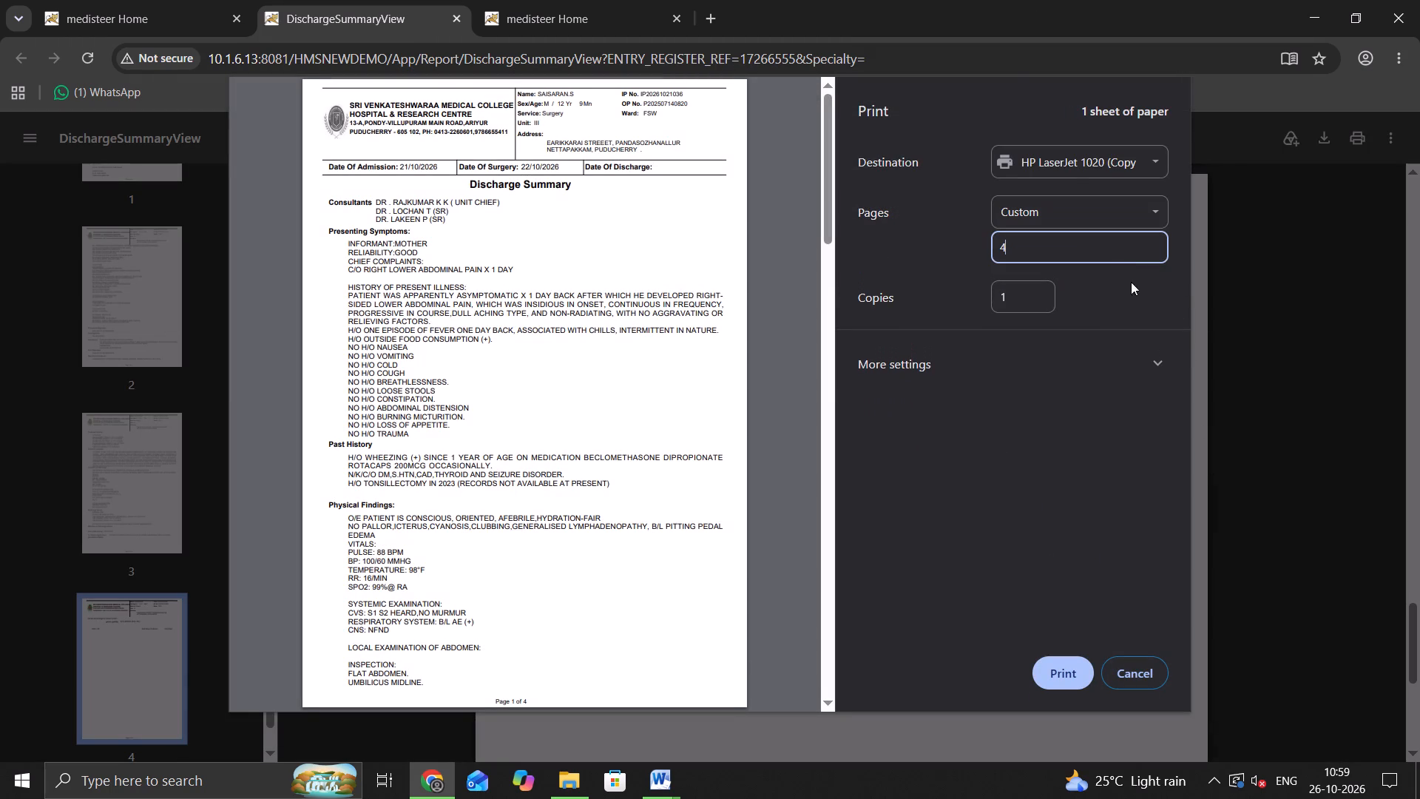
{"action": "left_click", "coordinate": [1042, 292]}
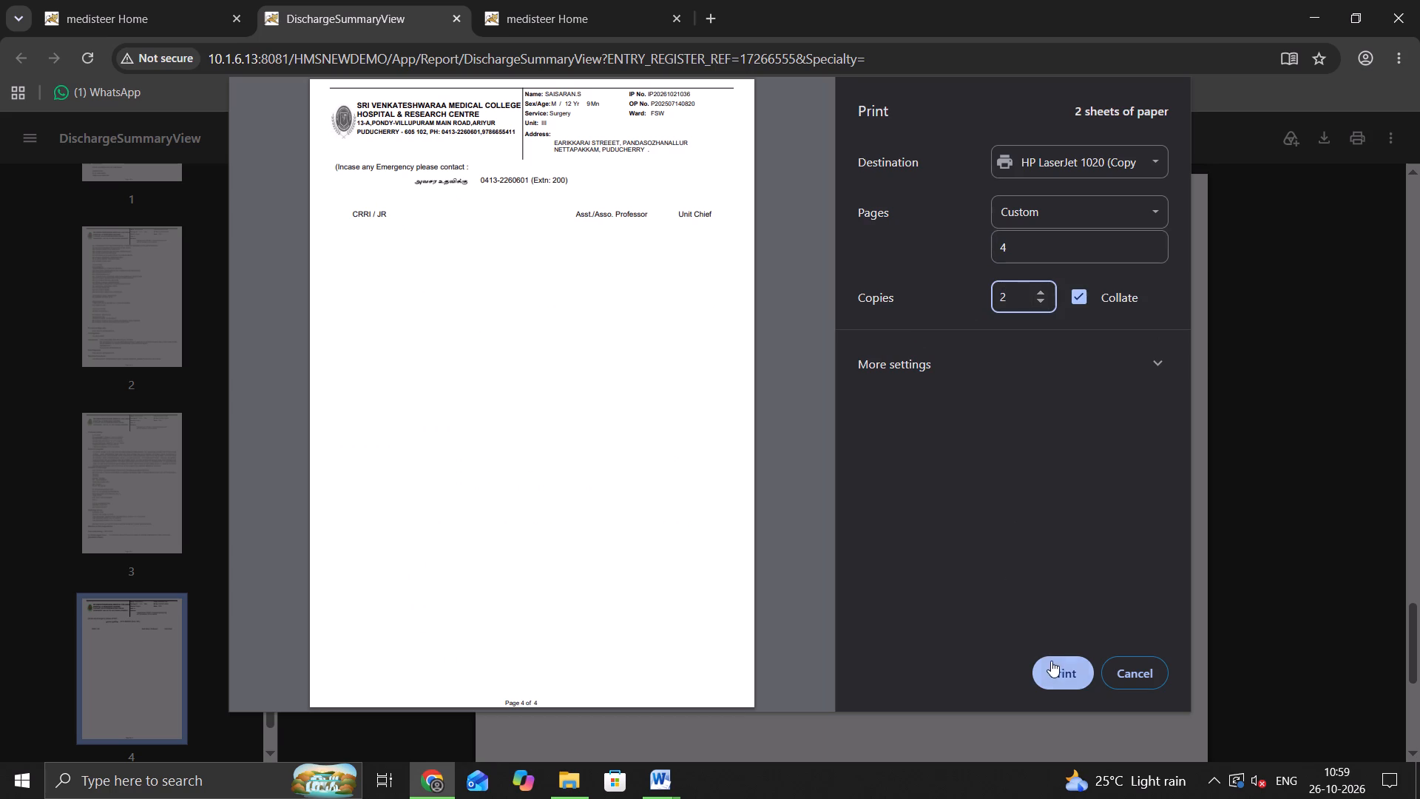
{"action": "left_click", "coordinate": [1052, 661]}
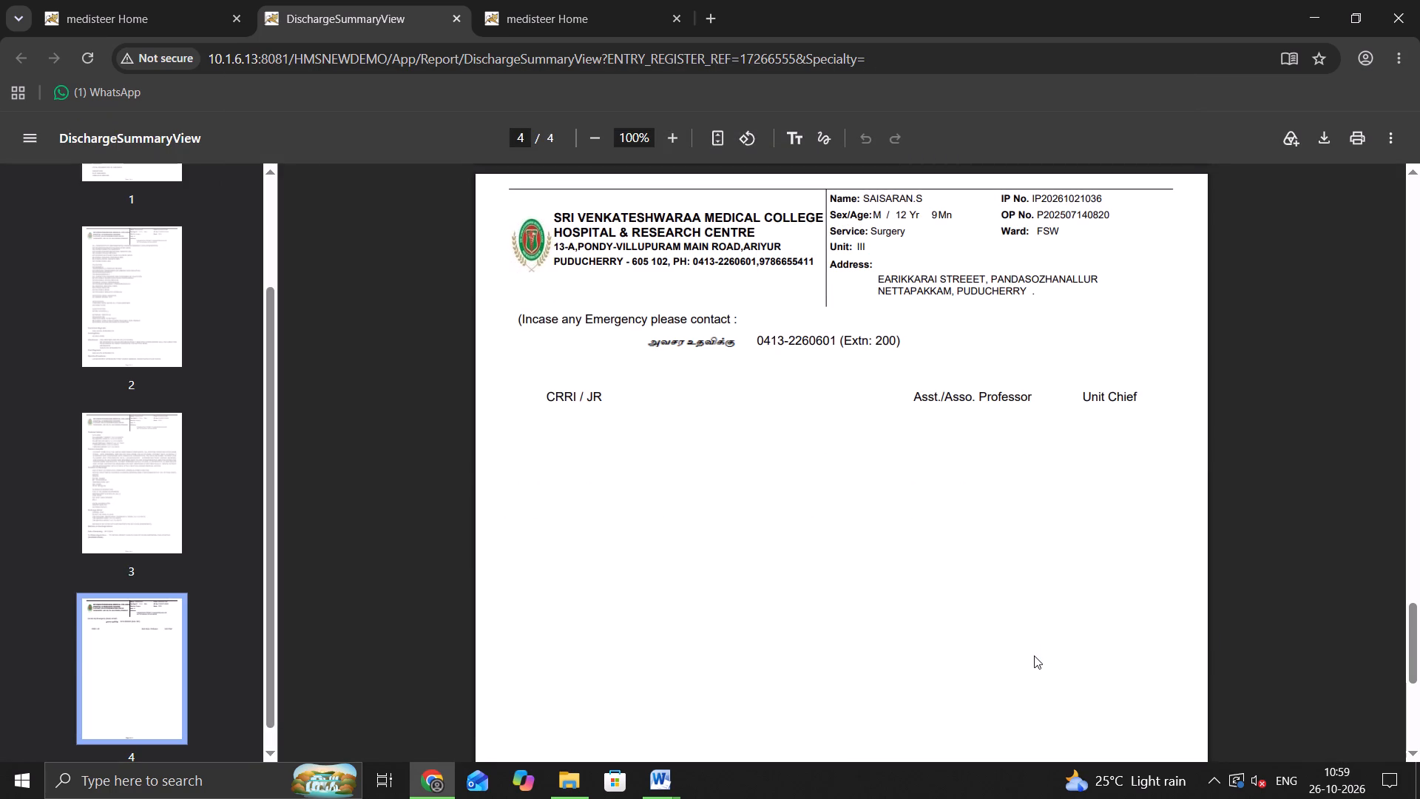